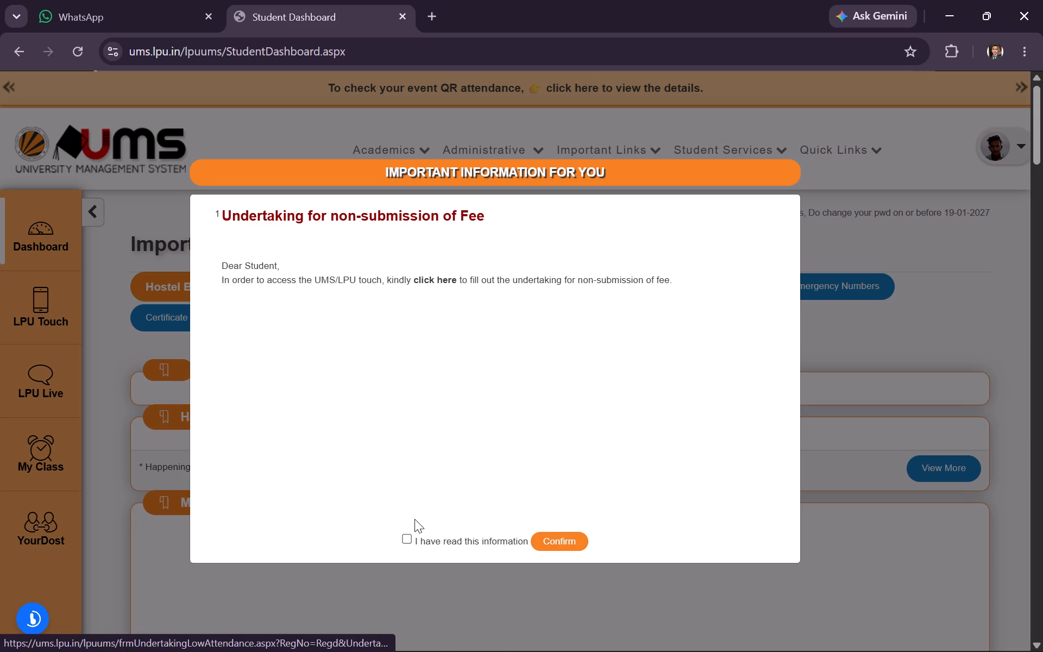
Acknowledge the dashboard notice about the undertaking for non-submission of fee as read.
{"action": "left_click", "coordinate": [405, 540]}
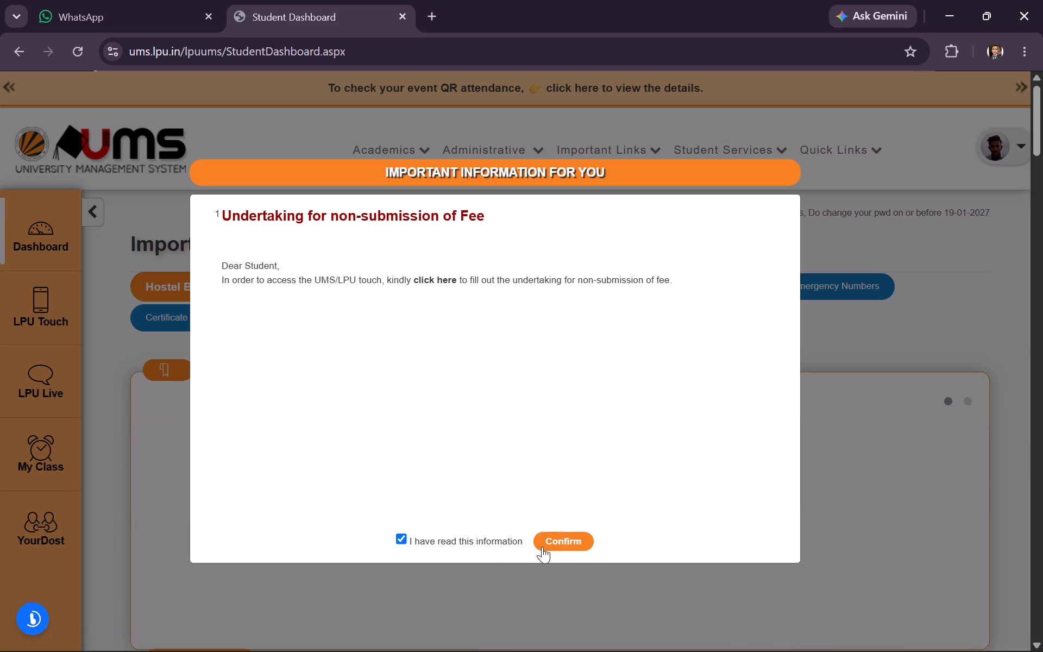
{"action": "left_click", "coordinate": [563, 541]}
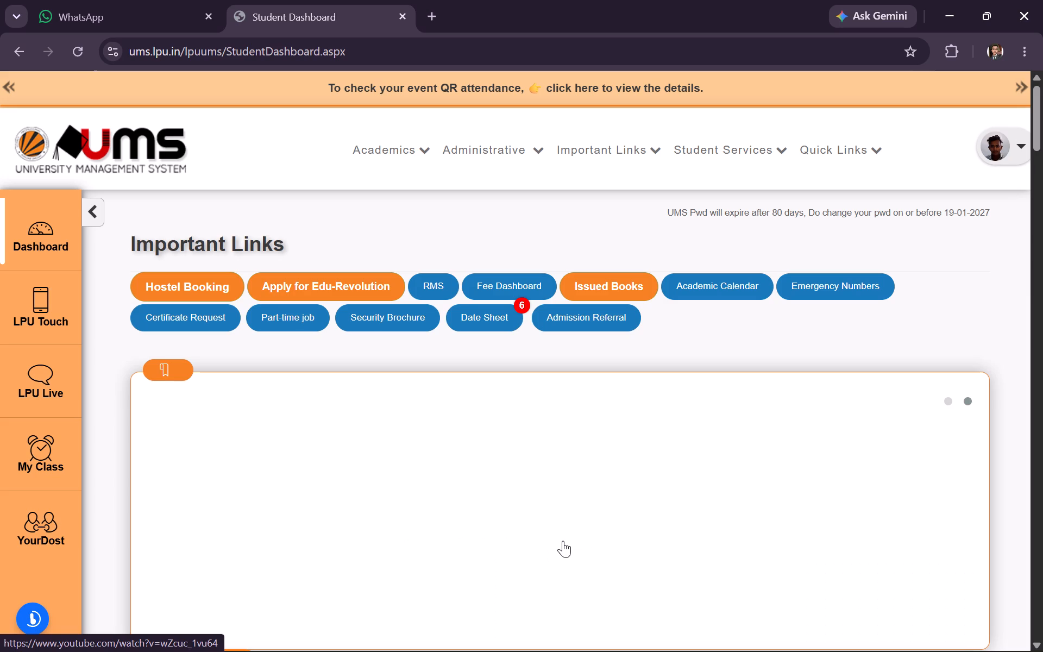
Open the upload page for the pending INT234 Skill Based Assignment.
{"action": "scroll", "coordinate": [563, 541], "scroll_direction": "down", "scroll_amount": 3}
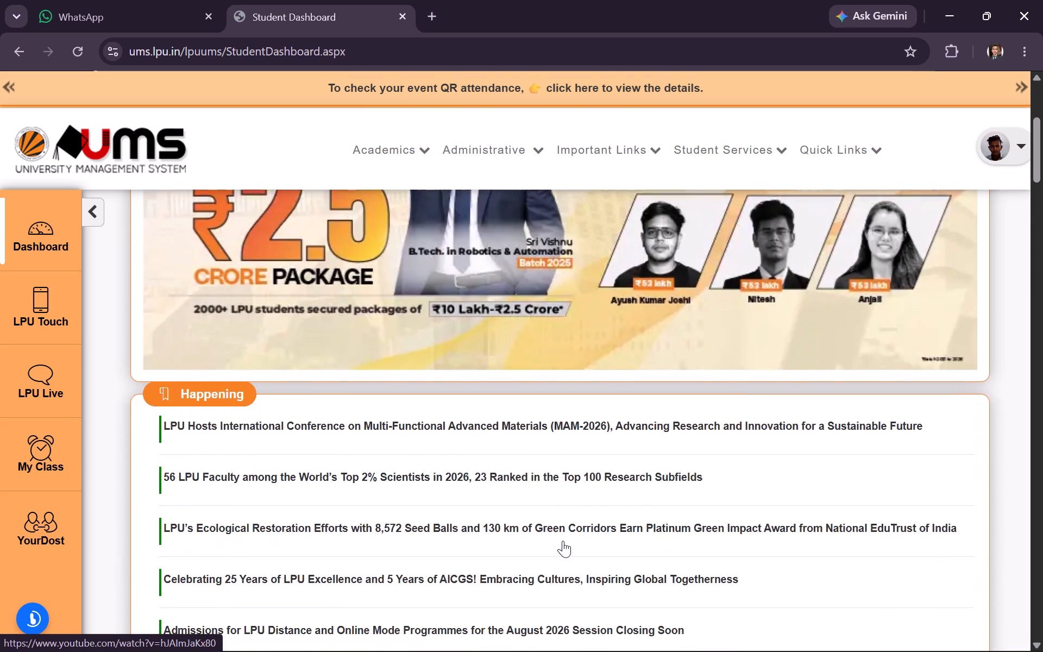
{"action": "scroll", "coordinate": [563, 541], "scroll_direction": "down", "scroll_amount": 5}
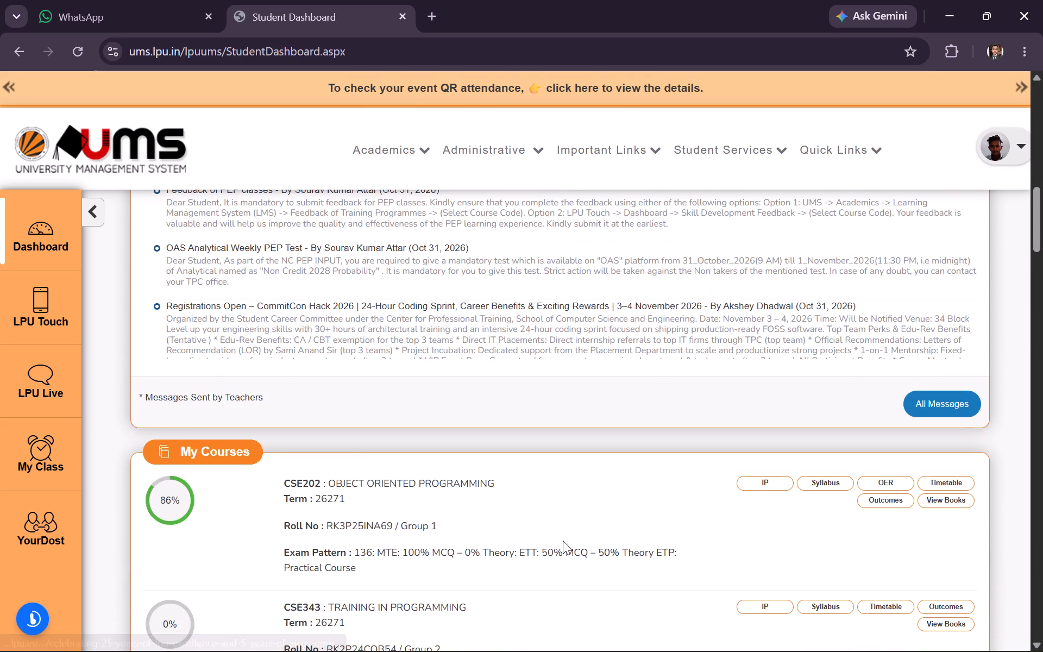
{"action": "scroll", "coordinate": [563, 541], "scroll_direction": "down", "scroll_amount": 3}
{"action": "scroll", "coordinate": [563, 334], "scroll_direction": "down", "scroll_amount": 5}
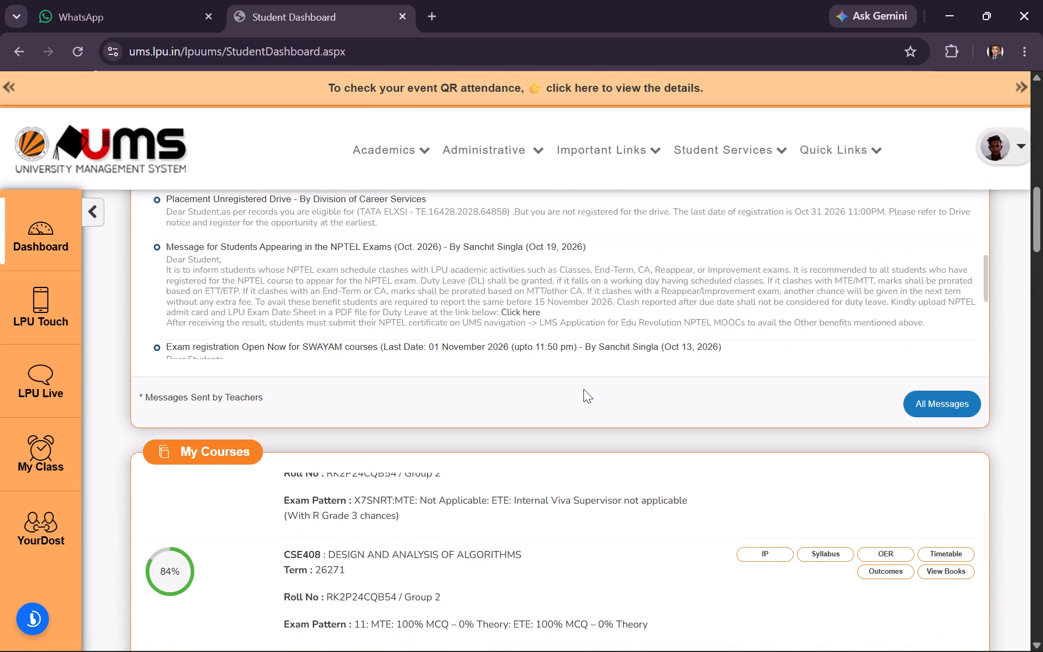
{"action": "scroll", "coordinate": [583, 389], "scroll_direction": "down", "scroll_amount": 6}
{"action": "scroll", "coordinate": [583, 389], "scroll_direction": "up", "scroll_amount": 3}
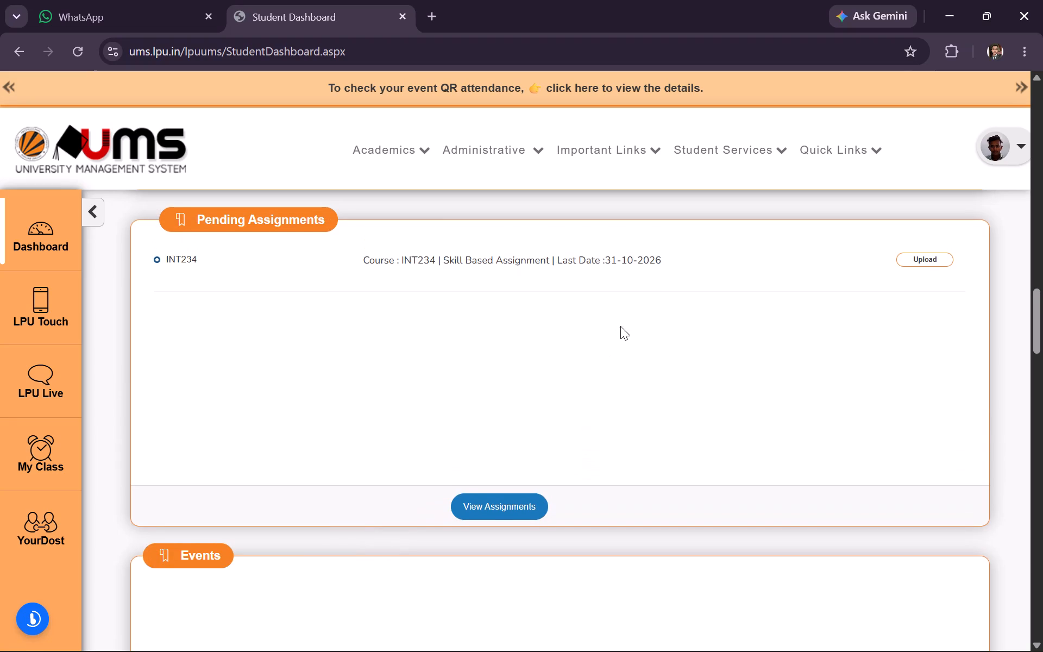
{"action": "left_click", "coordinate": [910, 260]}
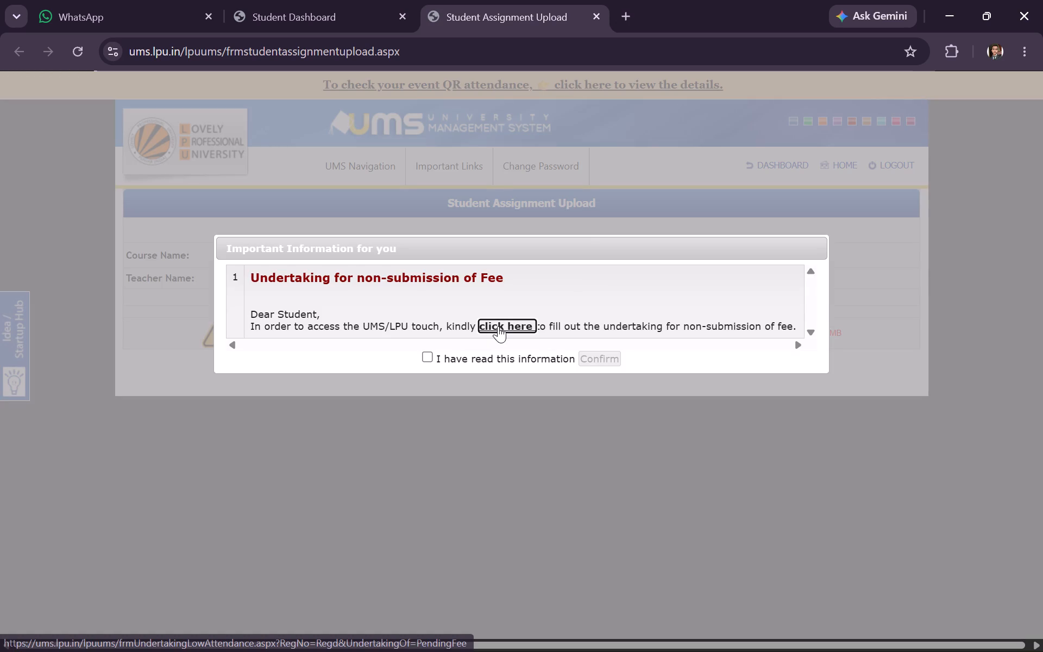
Acknowledge the fee undertaking notice on the Student Assignment Upload page as read.
{"action": "left_click", "coordinate": [370, 22]}
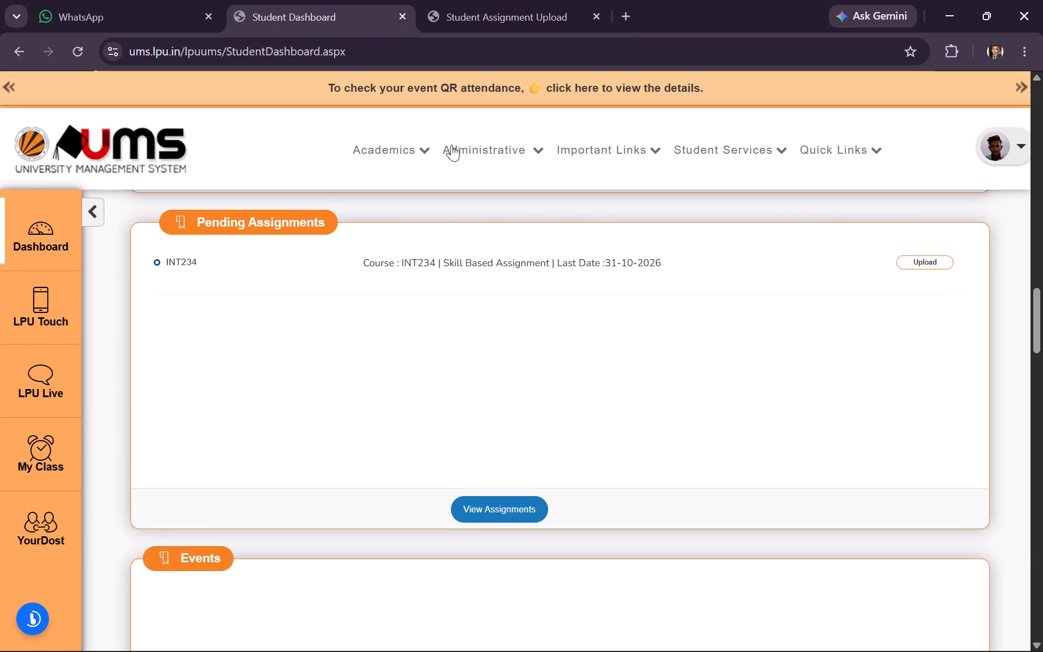
{"action": "left_click", "coordinate": [531, 11]}
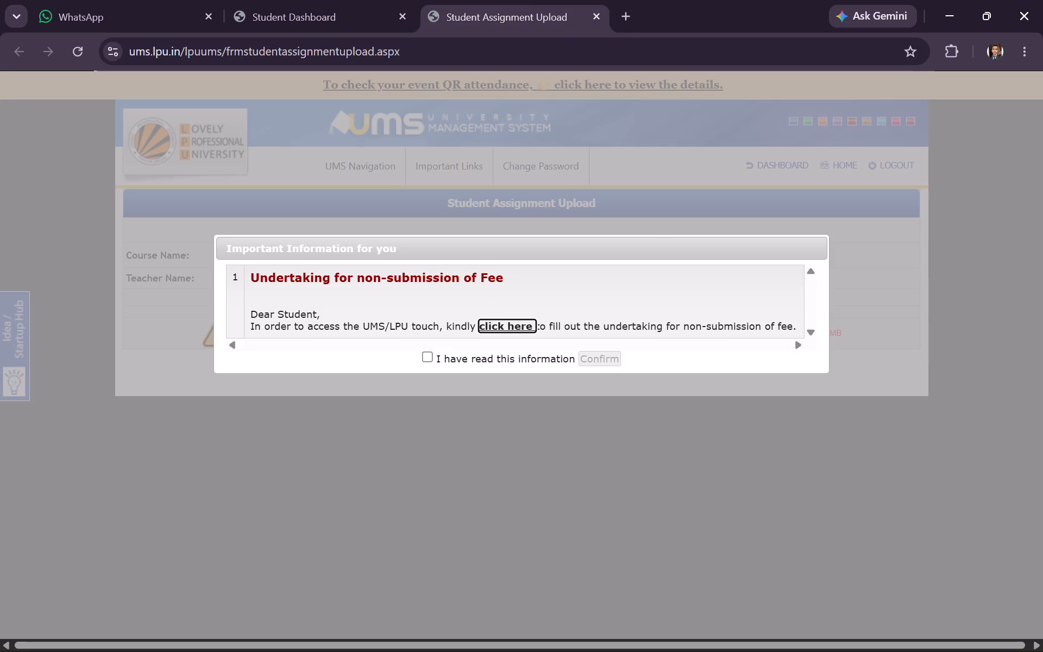
{"action": "left_click", "coordinate": [425, 357]}
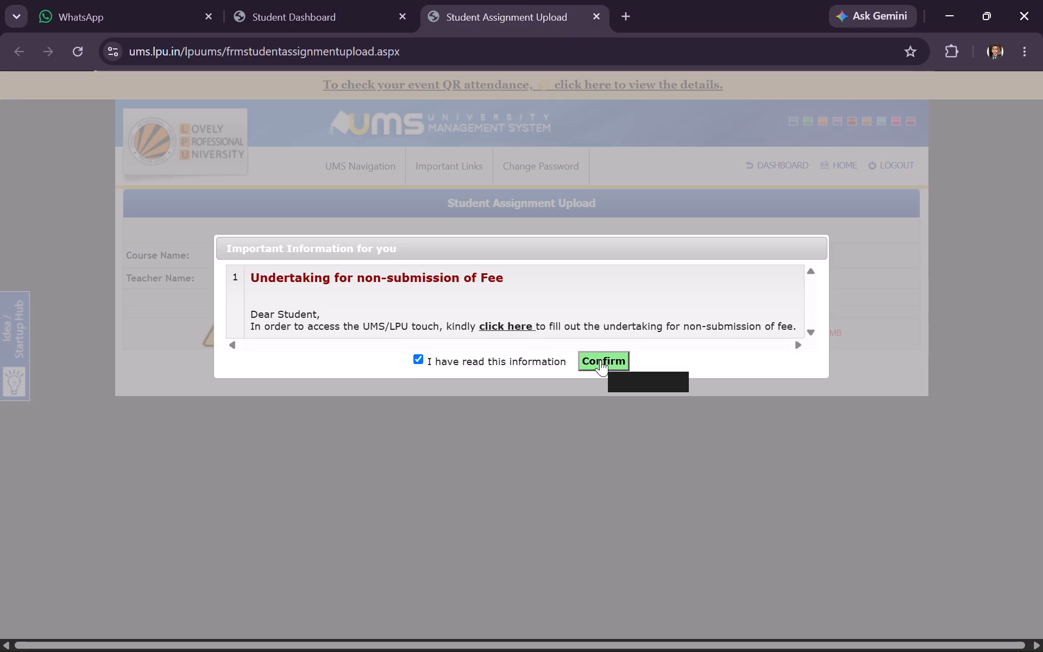
{"action": "left_click", "coordinate": [602, 360]}
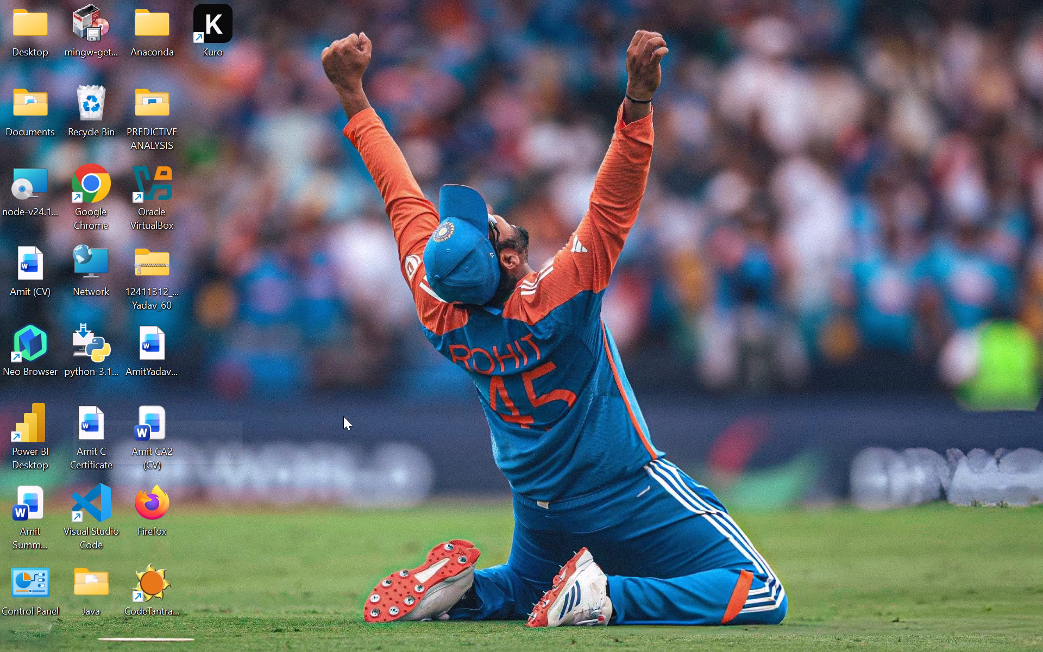
Switch to Word and create a new blank document.
{"action": "type", "text": "word"}
{"action": "key", "text": "Return"}
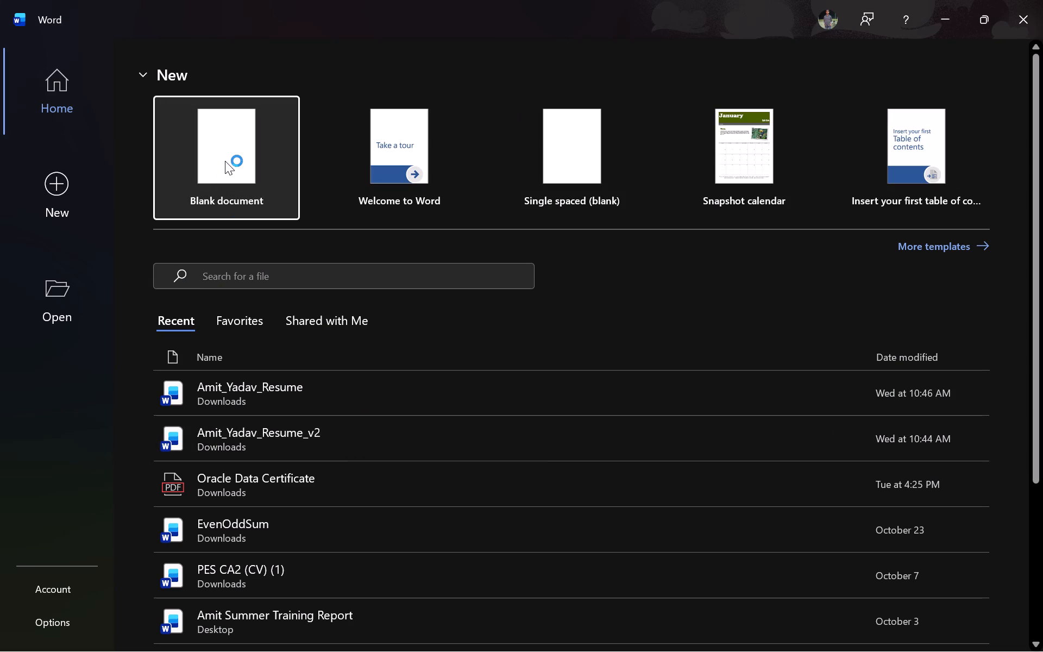
{"action": "left_click", "coordinate": [225, 161]}
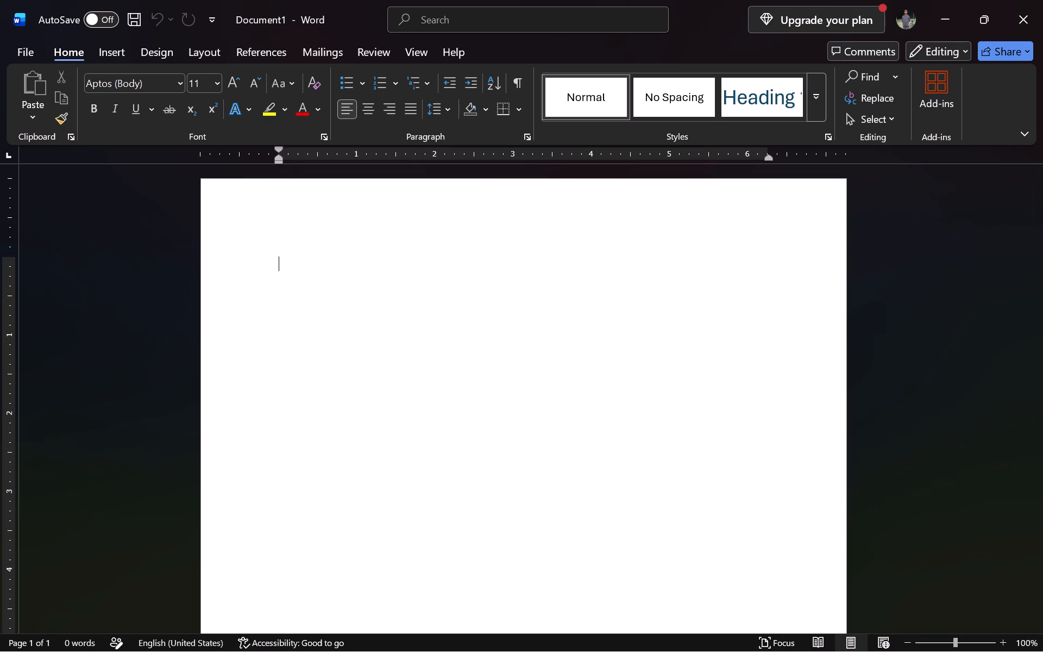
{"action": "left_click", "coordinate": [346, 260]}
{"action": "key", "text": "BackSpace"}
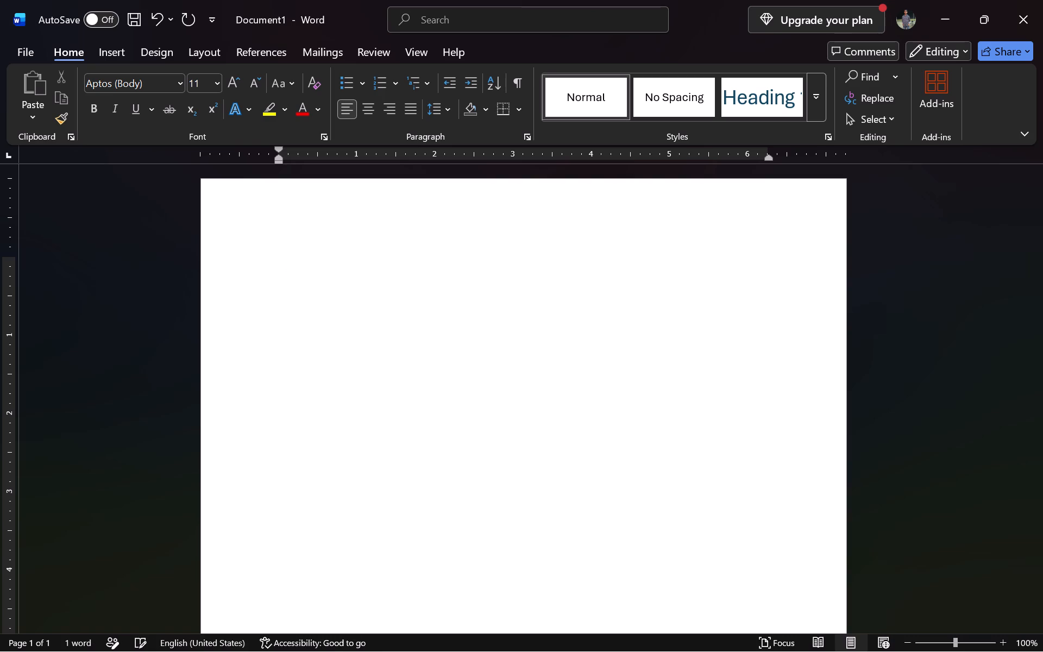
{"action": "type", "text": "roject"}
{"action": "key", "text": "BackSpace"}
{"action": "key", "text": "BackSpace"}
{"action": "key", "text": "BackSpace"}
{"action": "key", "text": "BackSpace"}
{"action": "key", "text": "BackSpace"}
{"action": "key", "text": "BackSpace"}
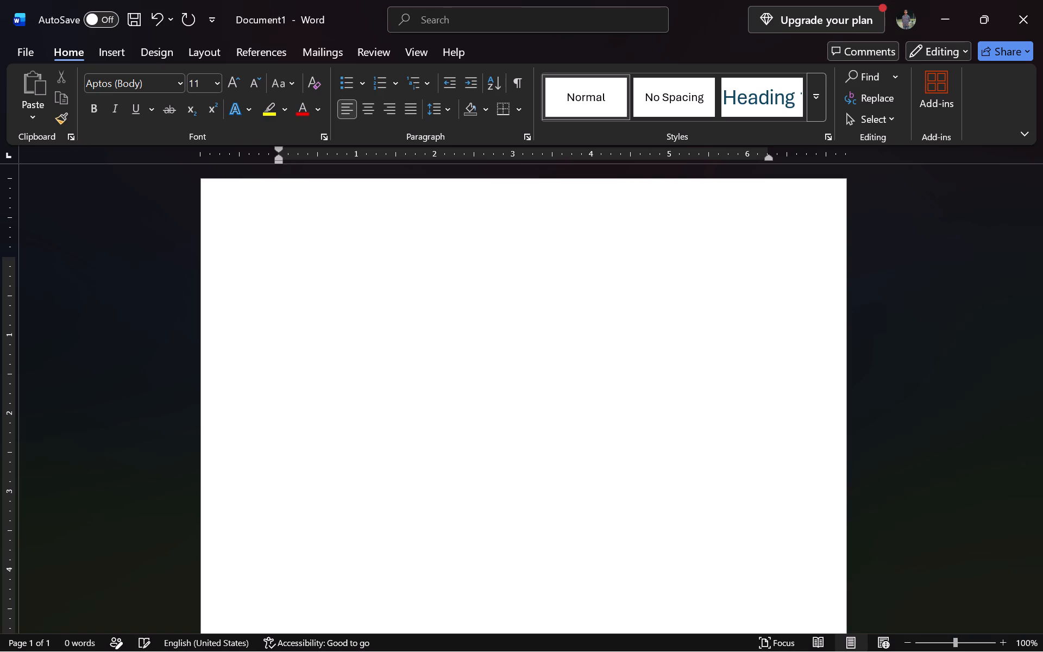
Draft the opening line as "Report link" and replace it with "Link of the report file".
{"action": "key", "text": "r"}
{"action": "type", "text": "eport link"}
{"action": "key", "text": "BackSpace"}
{"action": "key", "text": "BackSpace"}
{"action": "key", "text": "BackSpace"}
{"action": "key", "text": "BackSpace"}
{"action": "key", "text": "BackSpace"}
{"action": "key", "text": "BackSpace"}
{"action": "key", "text": "BackSpace"}
{"action": "key", "text": "BackSpace"}
{"action": "key", "text": "BackSpace"}
{"action": "key", "text": "BackSpace"}
{"action": "key", "text": "BackSpace"}
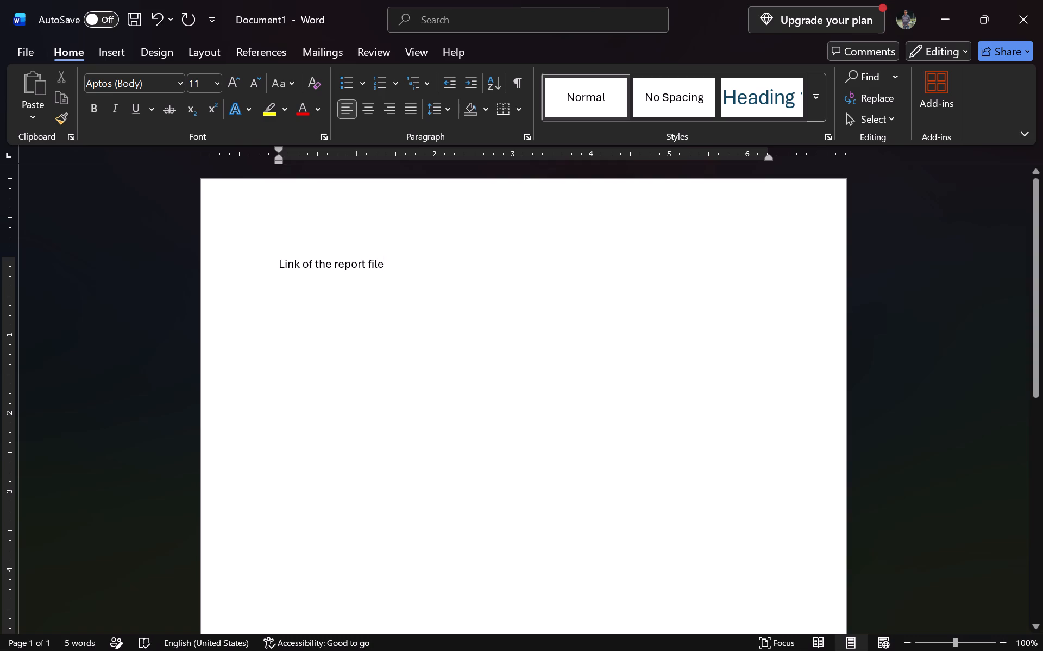
Change the font size of the line "Link of the report file".
{"action": "left_click_drag", "start_coordinate": [274, 262], "coordinate": [415, 269]}
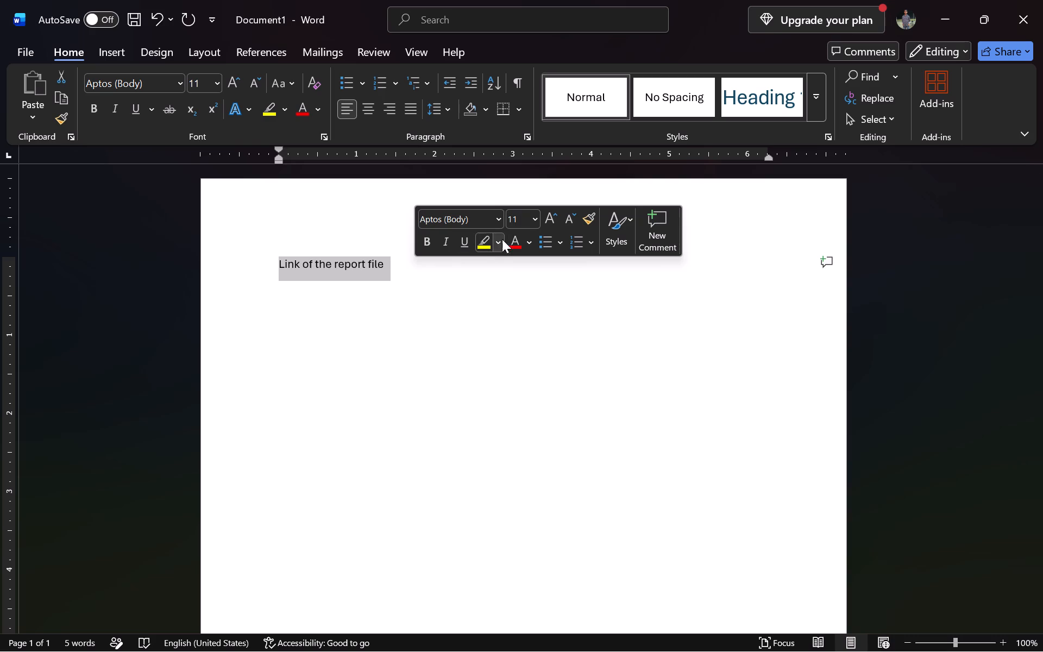
{"action": "left_click", "coordinate": [520, 216]}
{"action": "left_click", "coordinate": [534, 218]}
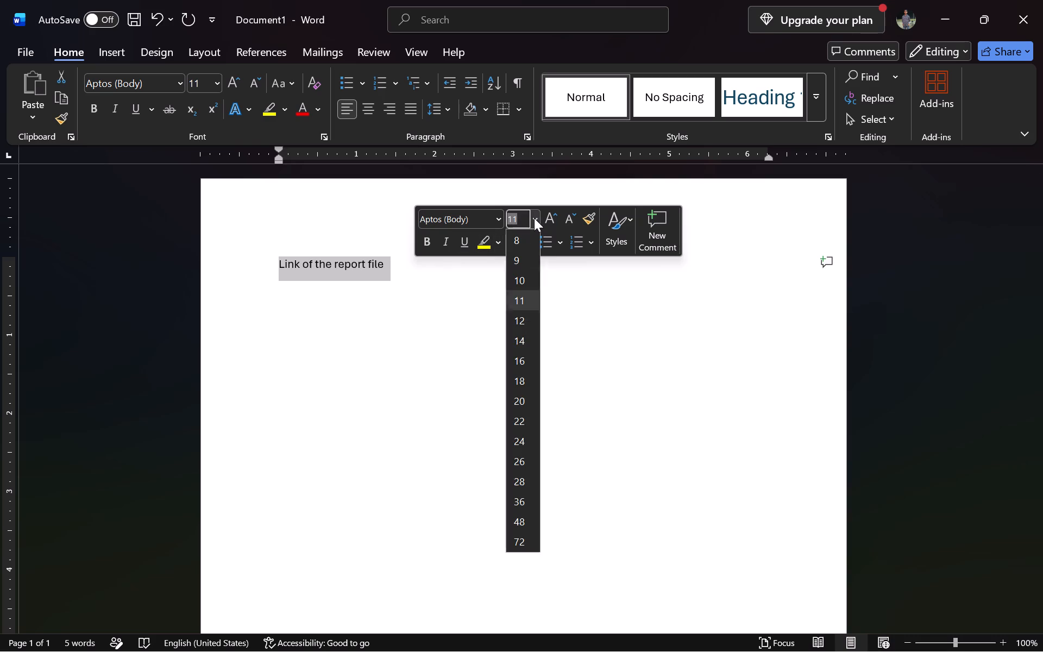
Set the font size of the line "Link of the report file" to 24.
{"action": "left_click", "coordinate": [520, 443]}
Add a colon at the end of "Link of the report file" and start a new line below it.
{"action": "left_click", "coordinate": [515, 350]}
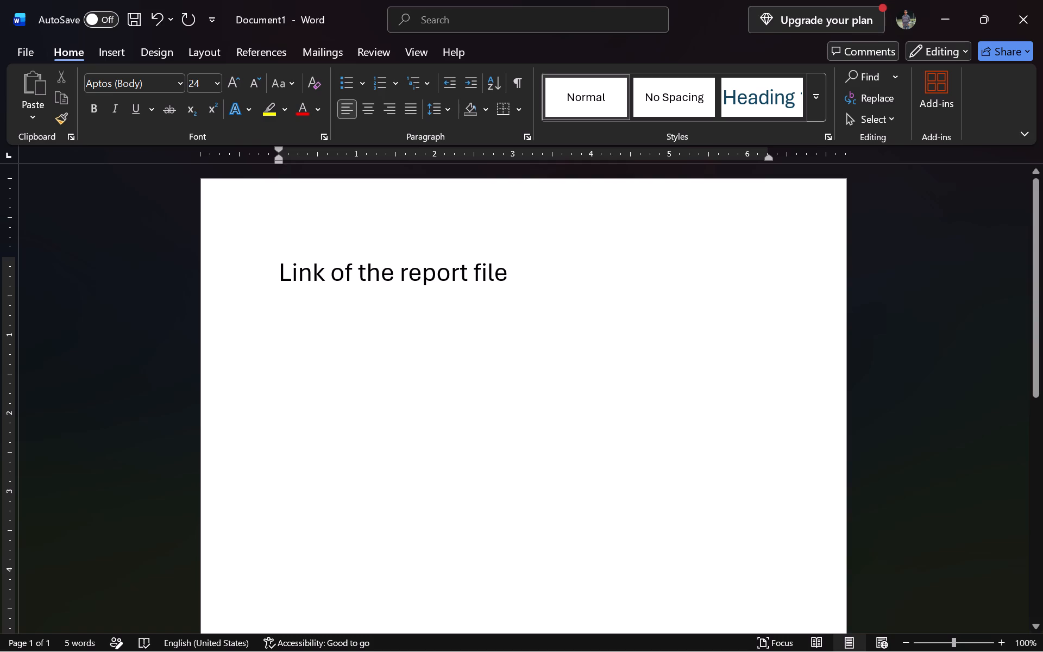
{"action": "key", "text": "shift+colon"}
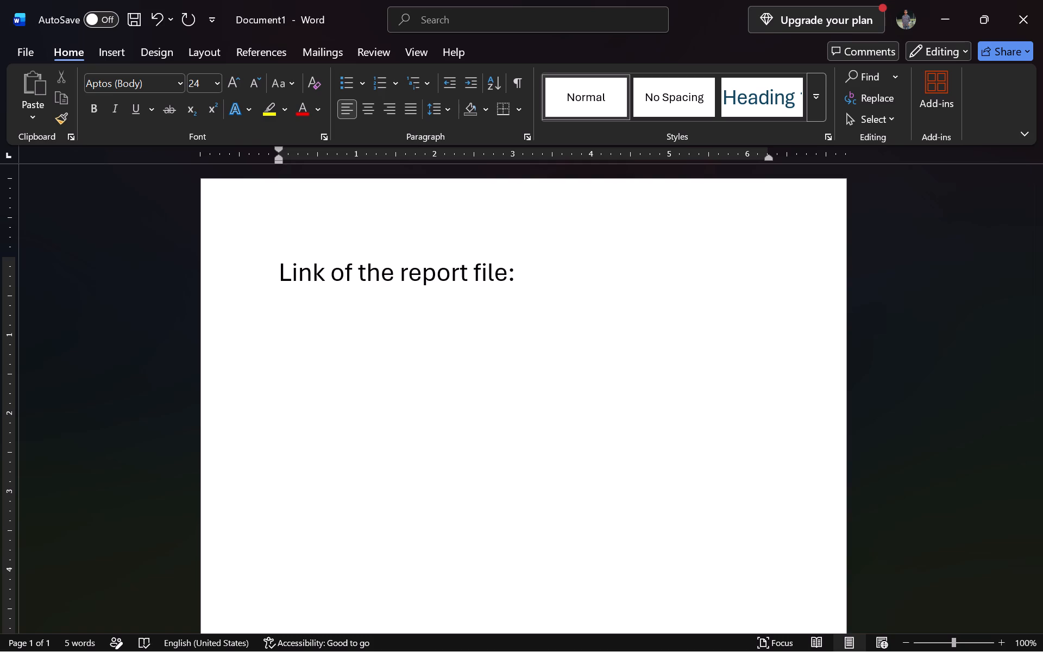
{"action": "key", "text": "Return"}
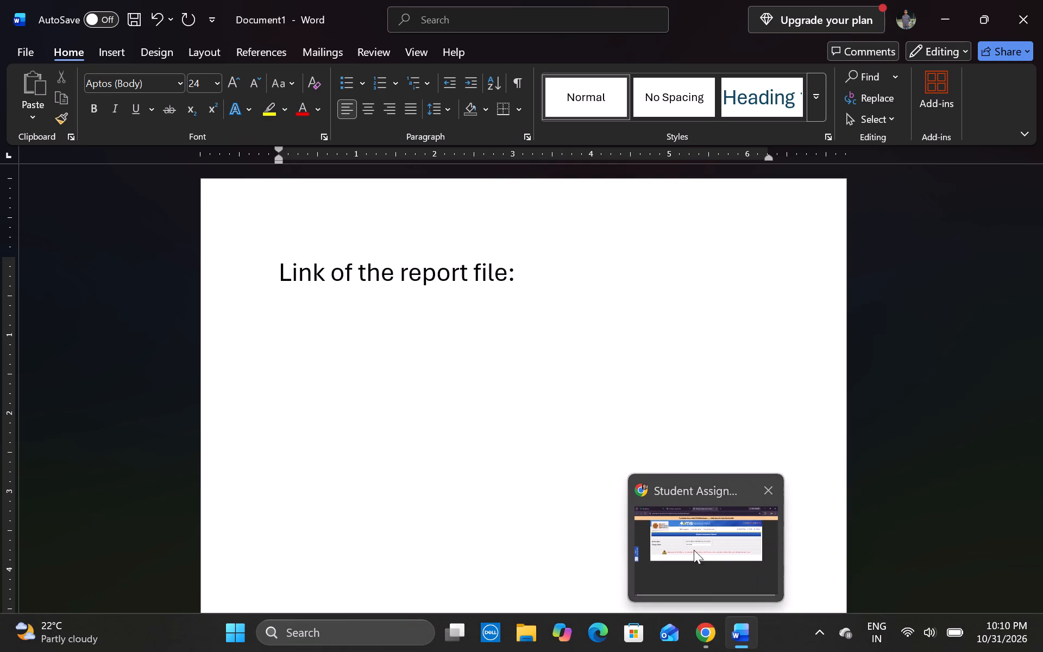
Switch to the Chrome window with the Student Assignment Upload page.
{"action": "left_click", "coordinate": [693, 543]}
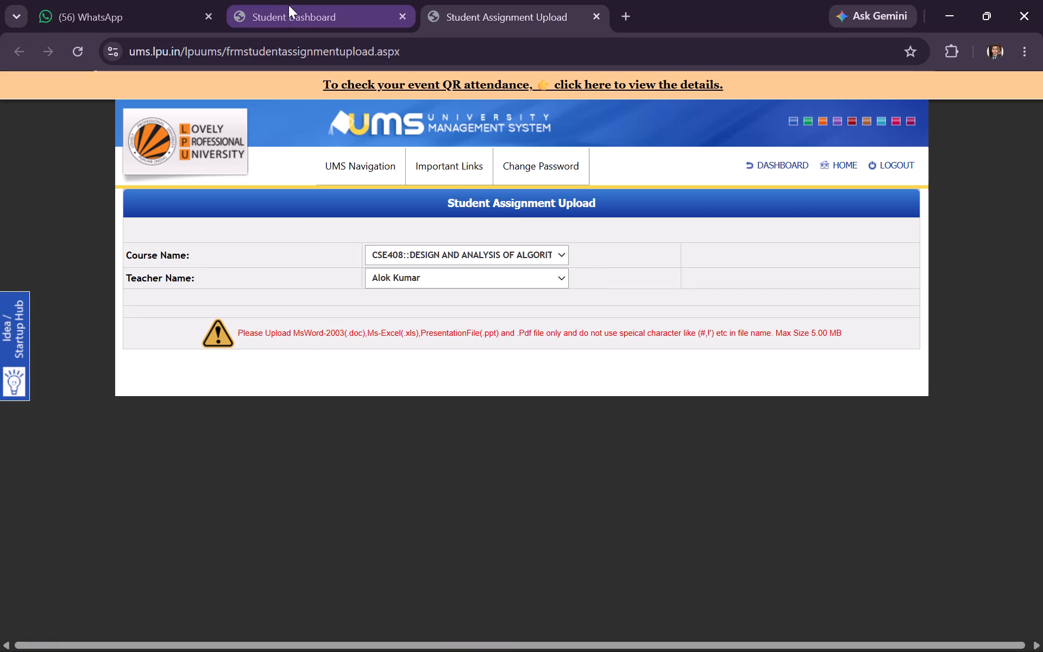
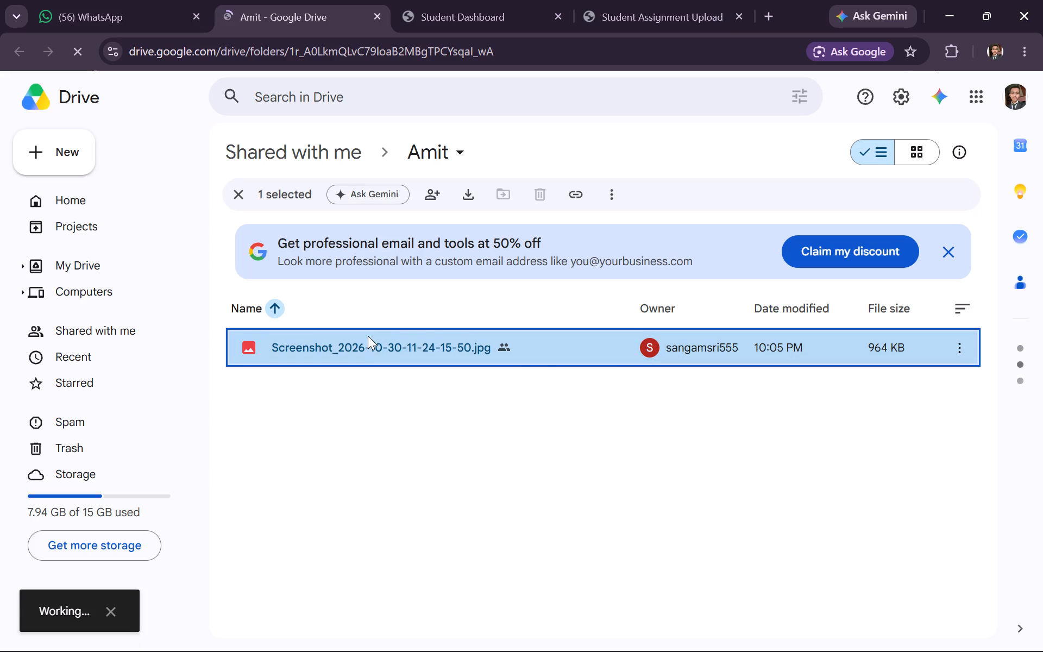
{"action": "left_click", "coordinate": [952, 250]}
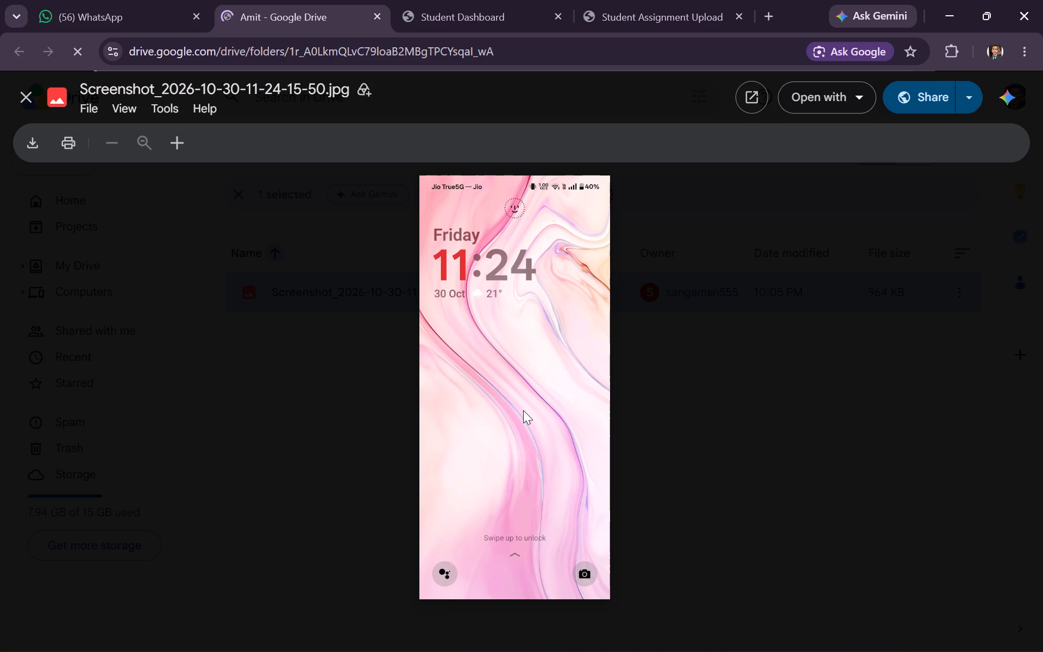
{"action": "left_click", "coordinate": [854, 320]}
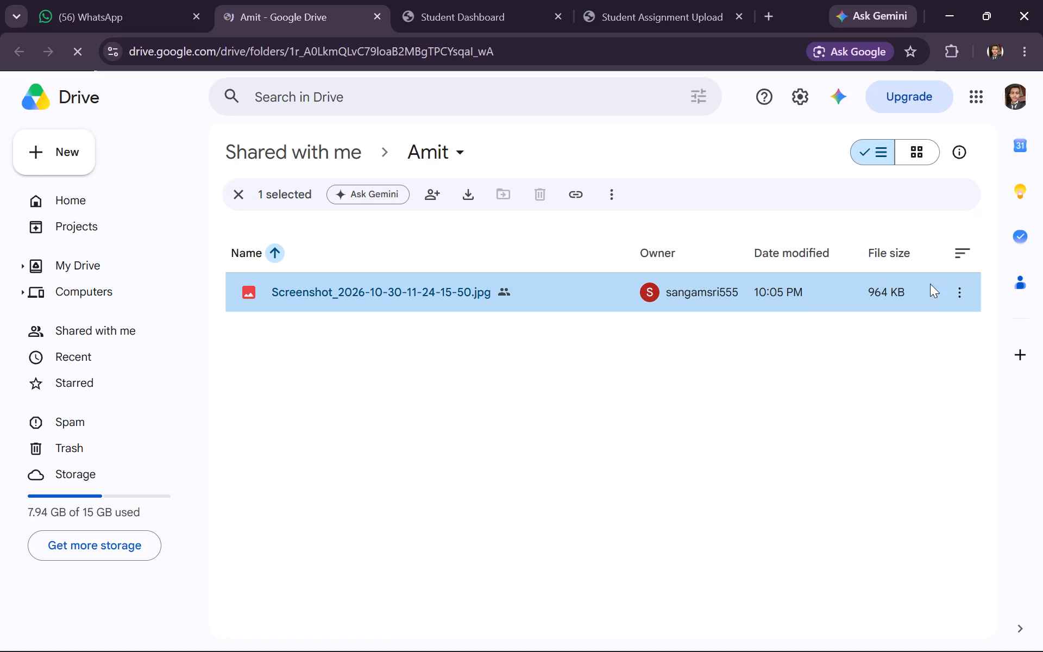
{"action": "left_click", "coordinate": [957, 285]}
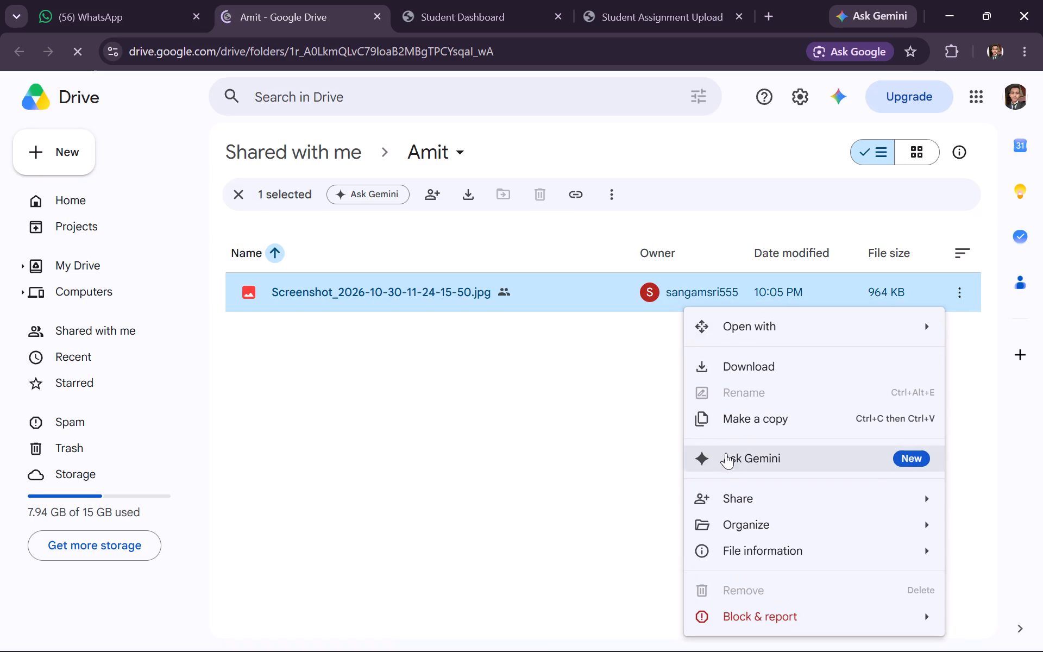
{"action": "left_click", "coordinate": [618, 439]}
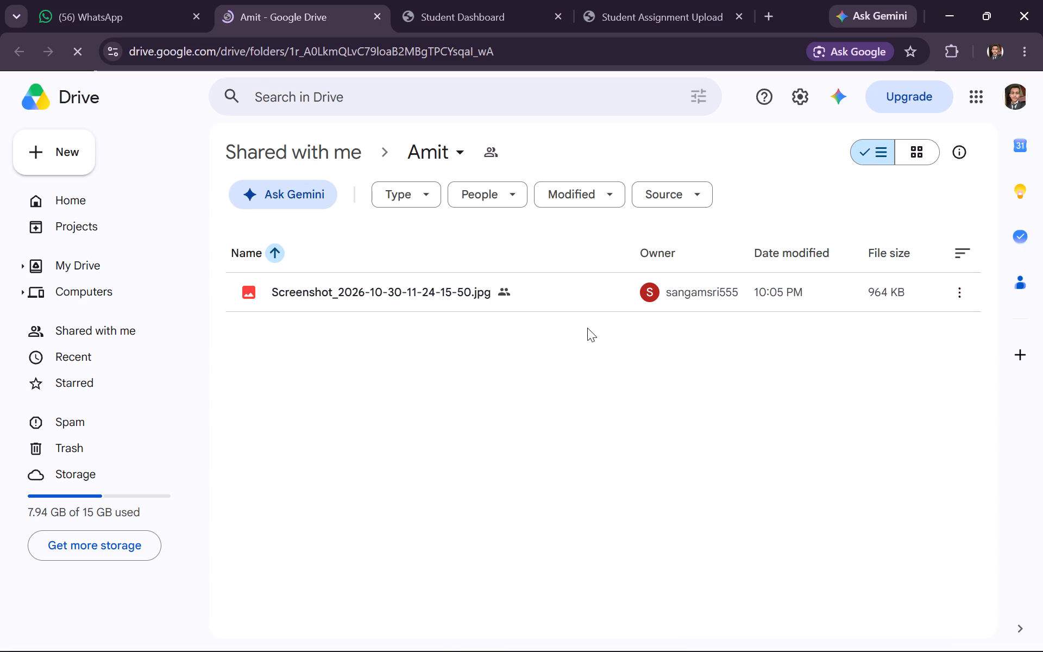
{"action": "double_click", "coordinate": [275, 300]}
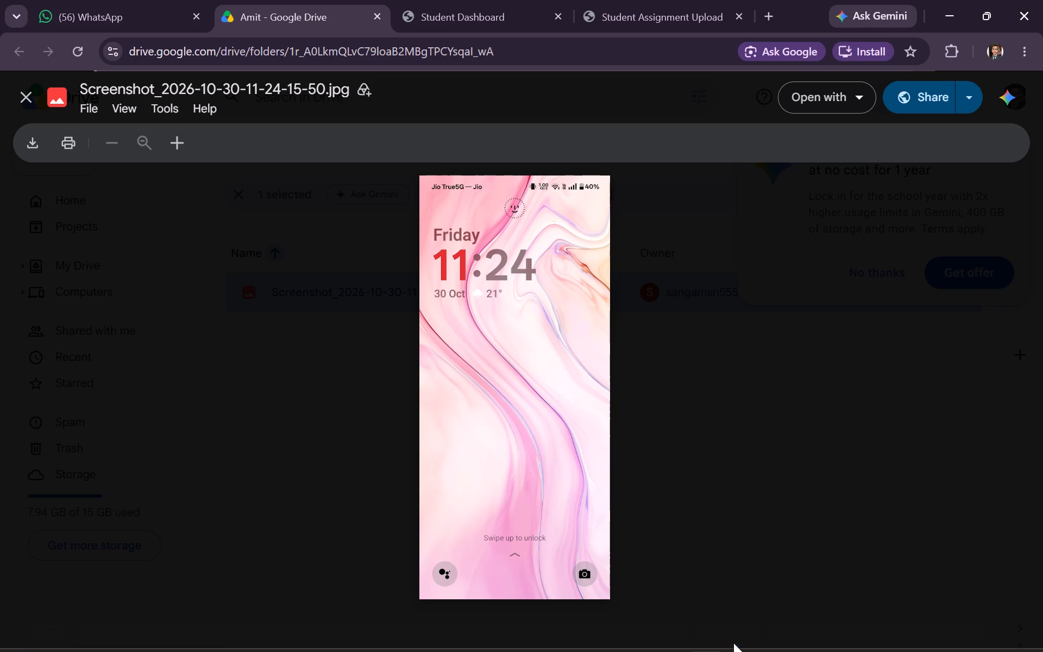
Switch to Word and paste the copied link below the line "Link of the report file:".
{"action": "left_click", "coordinate": [742, 630]}
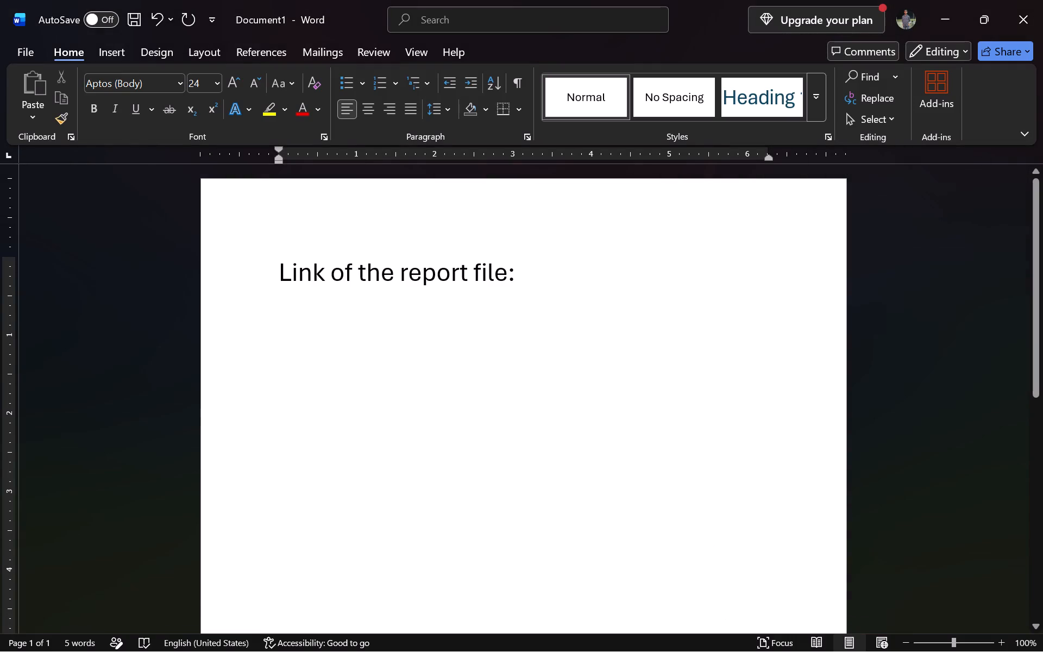
{"action": "key", "text": "ctrl+v"}
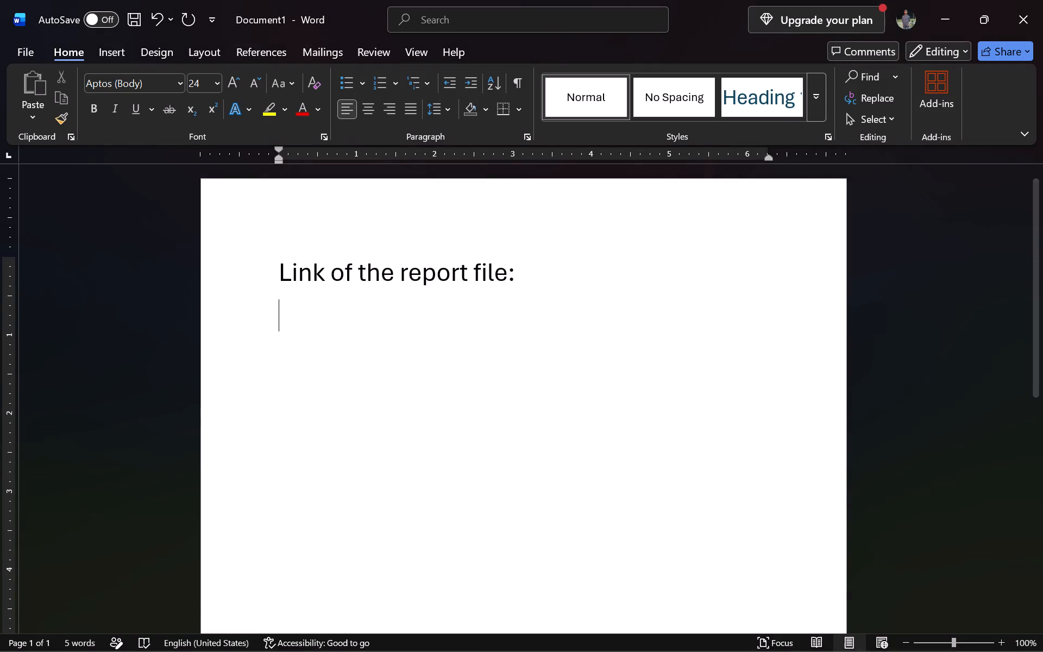
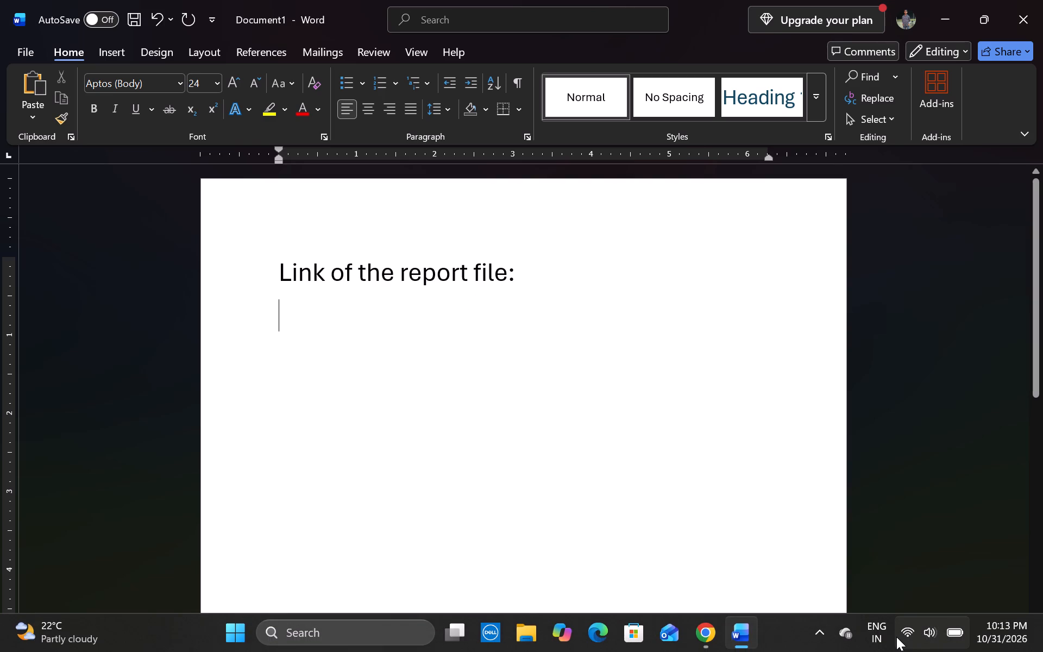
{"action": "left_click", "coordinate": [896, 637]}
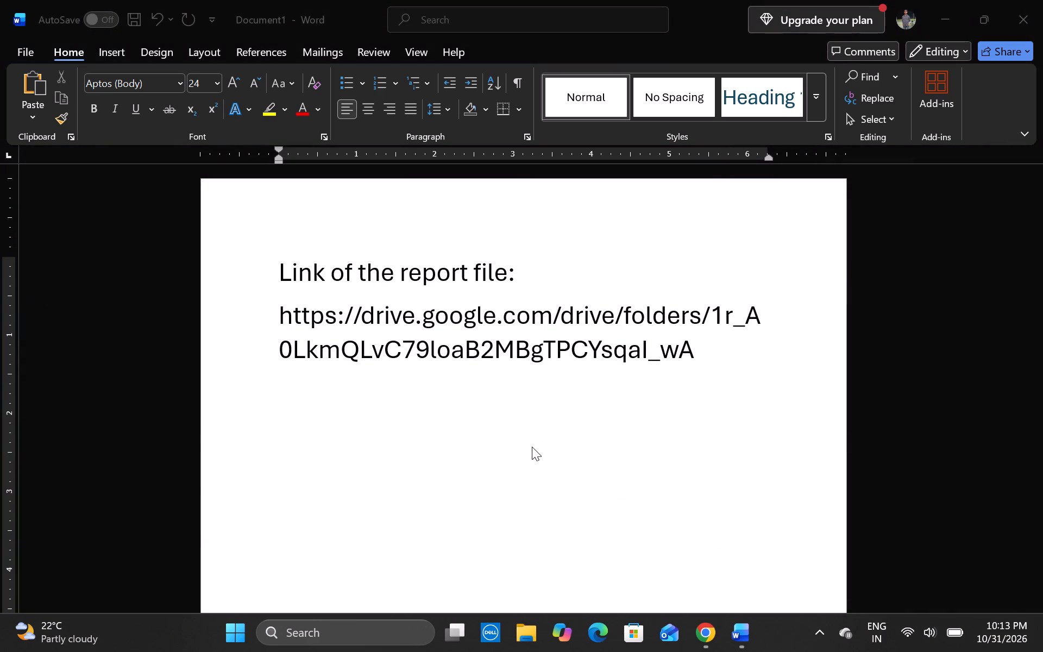
Select the entire Google Drive folder link beneath the line "Link of the report file:" in the Word document.
{"action": "left_click", "coordinate": [507, 346]}
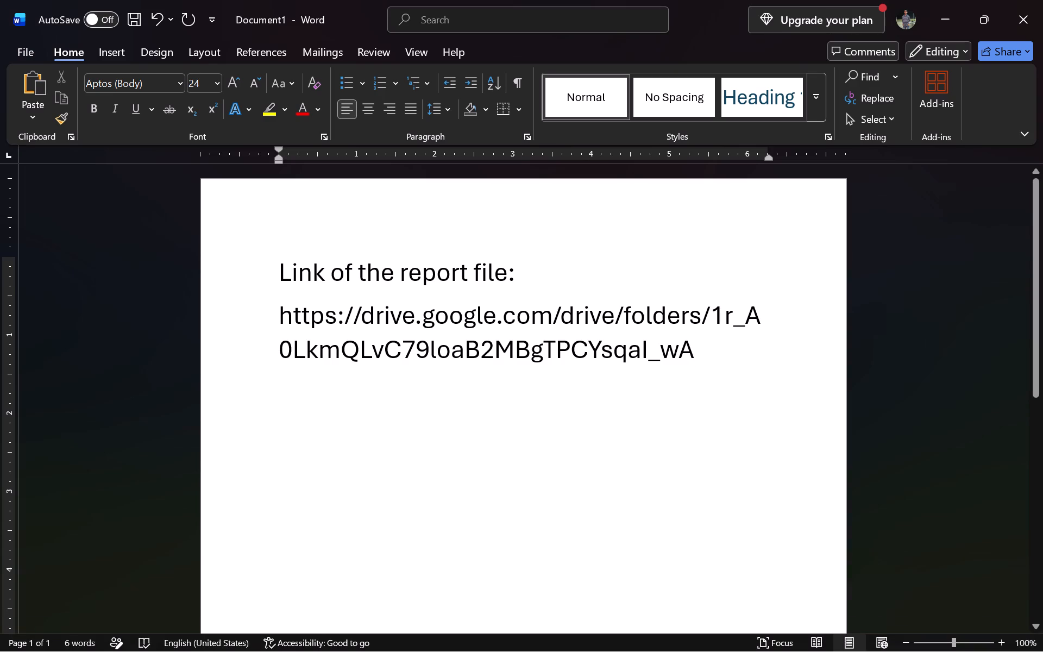
{"action": "left_click_drag", "start_coordinate": [276, 309], "coordinate": [726, 359]}
{"action": "left_click", "coordinate": [726, 359]}
{"action": "left_click", "coordinate": [429, 369]}
{"action": "left_click", "coordinate": [749, 358]}
{"action": "left_click_drag", "start_coordinate": [694, 357], "coordinate": [246, 318]}
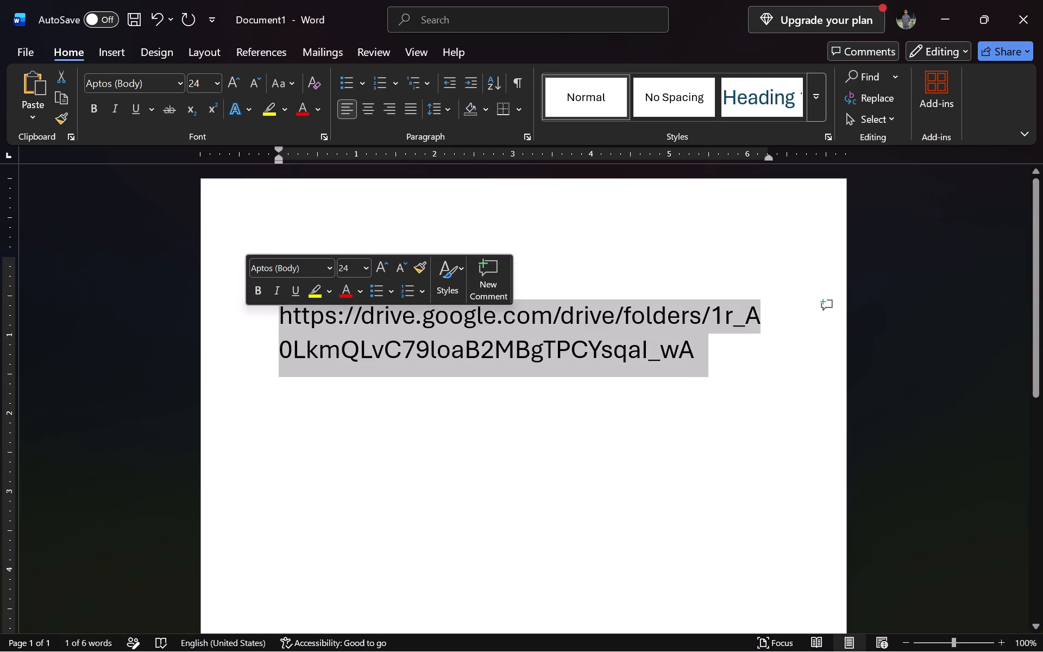
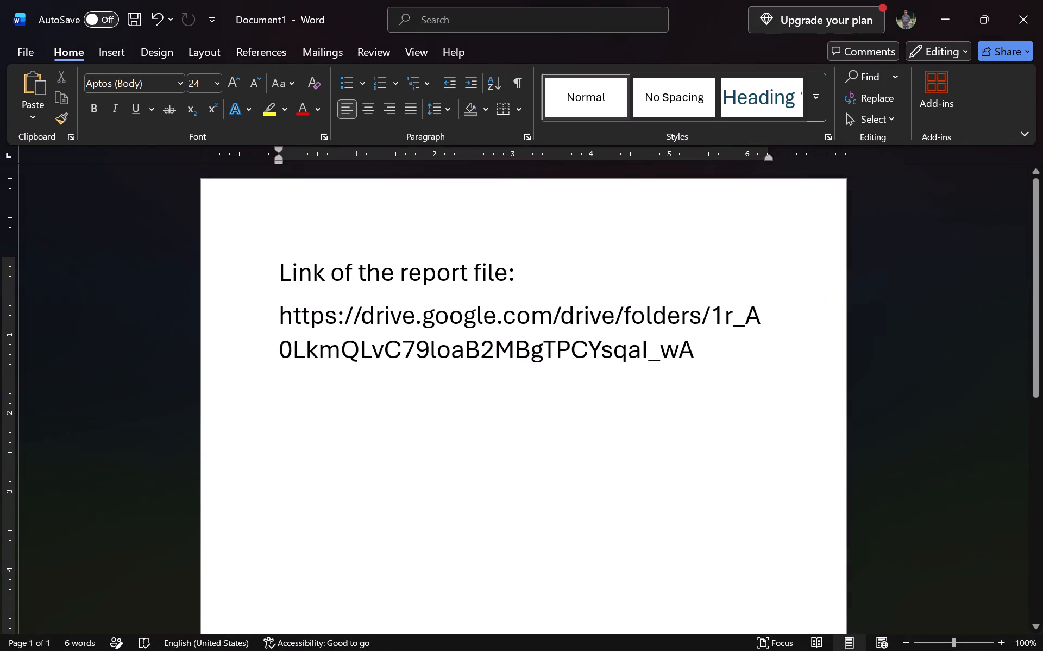
Save the Word document in the Downloads folder with the student's registration number as its file name.
{"action": "left_click", "coordinate": [715, 354]}
{"action": "left_click", "coordinate": [257, 402]}
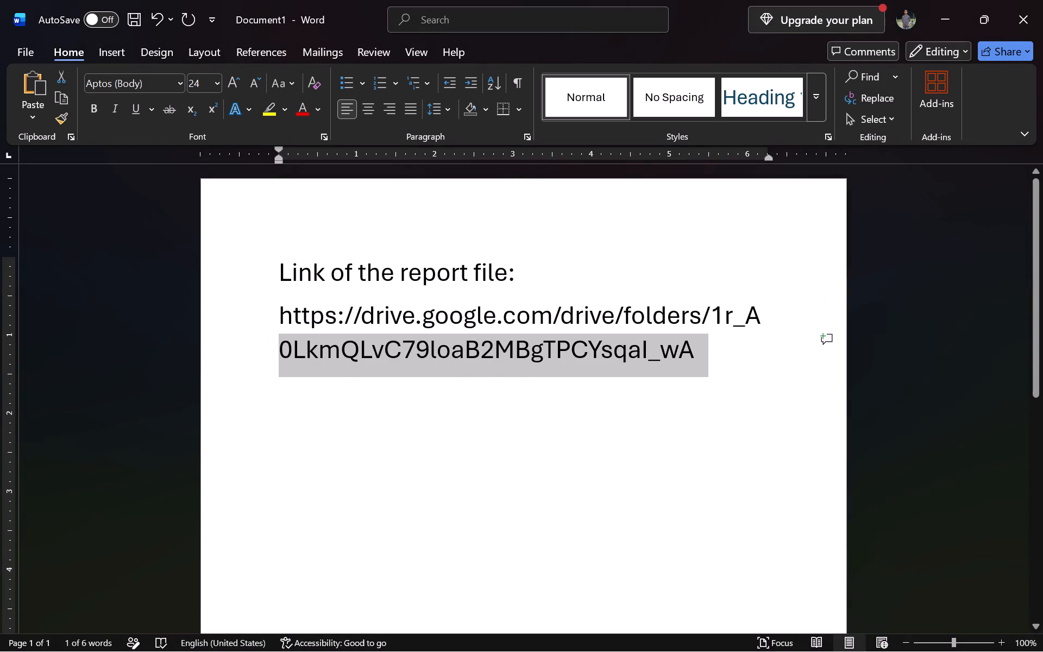
{"action": "key", "text": "ctrl+s"}
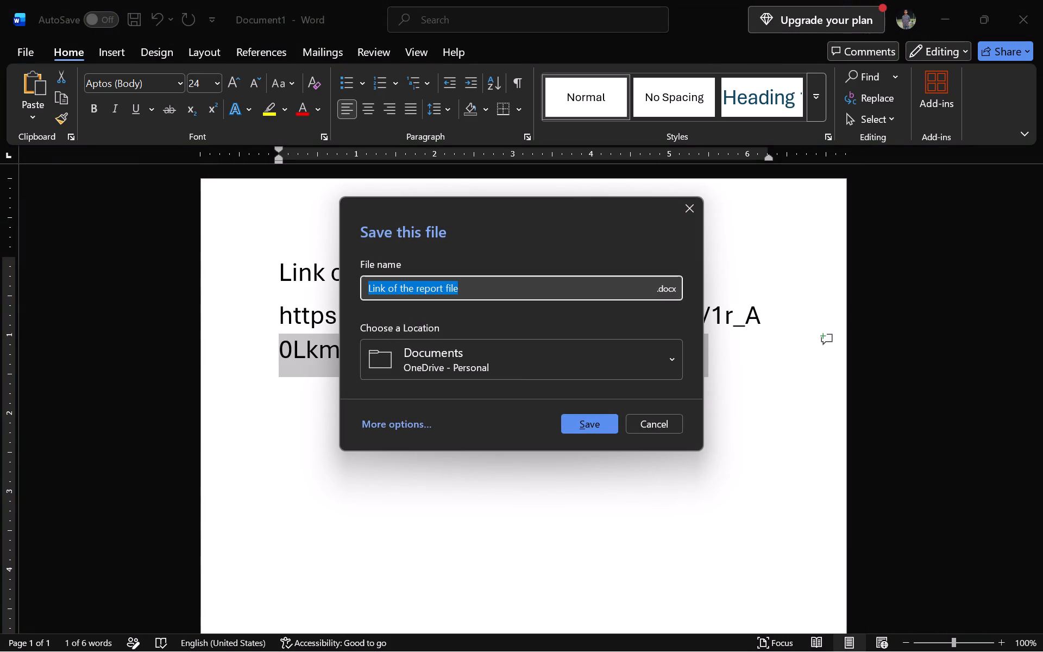
{"action": "left_click", "coordinate": [499, 293]}
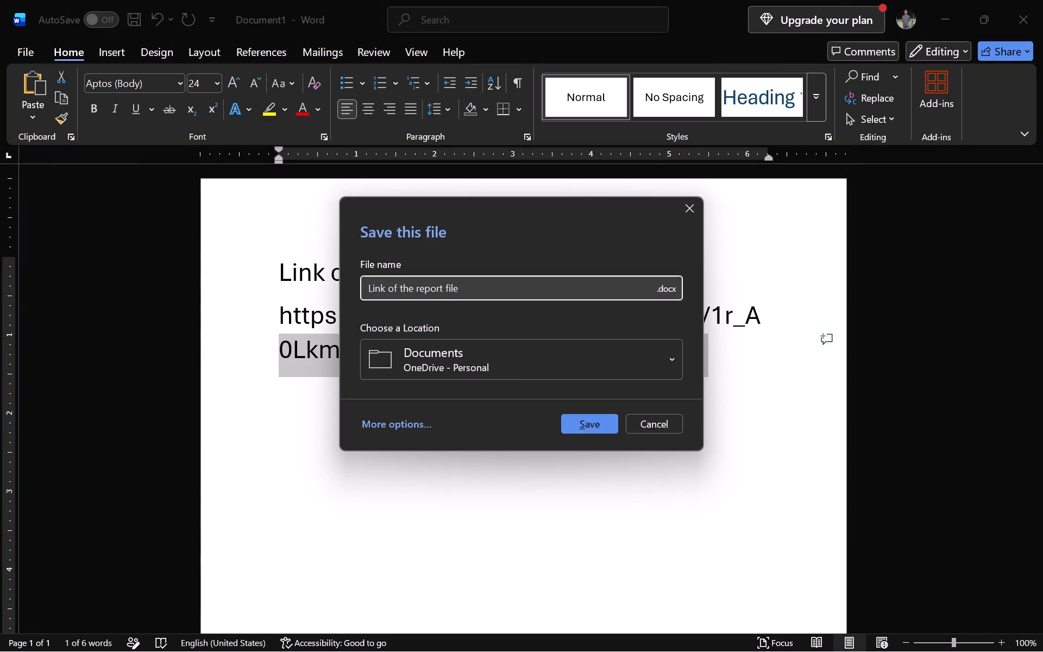
{"action": "key", "text": "BackSpace"}
{"action": "key", "text": "BackSpace"}
{"action": "key", "text": "BackSpace"}
{"action": "key", "text": "BackSpace"}
{"action": "key", "text": "BackSpace"}
{"action": "key", "text": "BackSpace"}
{"action": "key", "text": "BackSpace"}
{"action": "key", "text": "BackSpace"}
{"action": "key", "text": "BackSpace"}
{"action": "key", "text": "BackSpace"}
{"action": "key", "text": "BackSpace"}
{"action": "key", "text": "BackSpace"}
{"action": "key", "text": "BackSpace"}
{"action": "key", "text": "BackSpace"}
{"action": "key", "text": "BackSpace"}
{"action": "key", "text": "BackSpace"}
{"action": "key", "text": "BackSpace"}
{"action": "key", "text": "BackSpace"}
{"action": "key", "text": "BackSpace"}
{"action": "key", "text": "BackSpace"}
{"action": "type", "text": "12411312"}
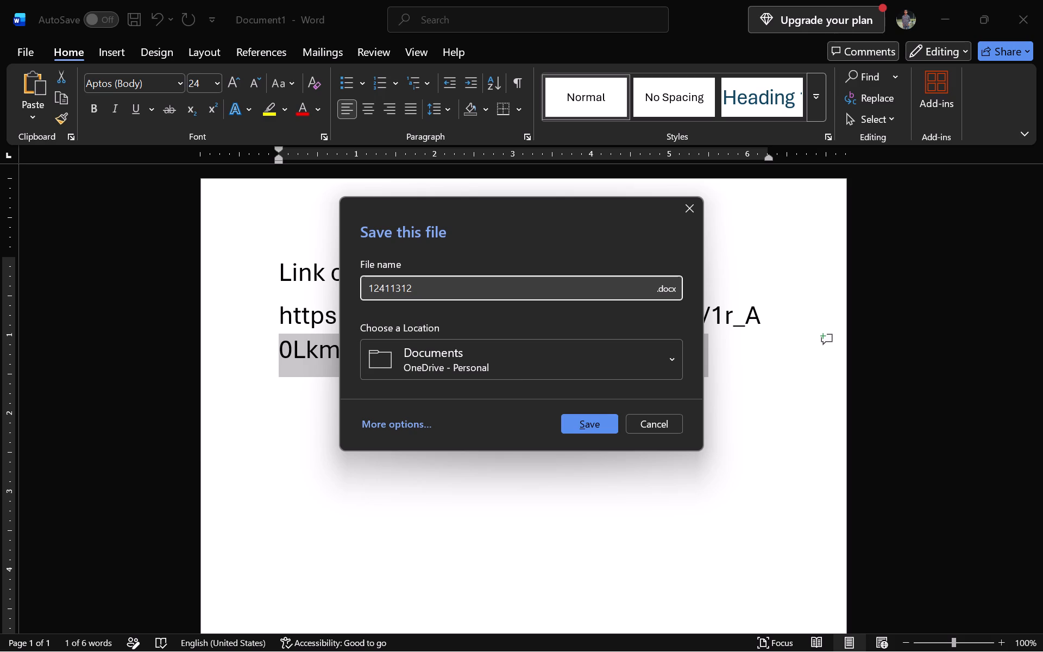
Save the Word document in the local Downloads folder under its entered file name and return to the Chrome browser.
{"action": "left_click", "coordinate": [667, 365]}
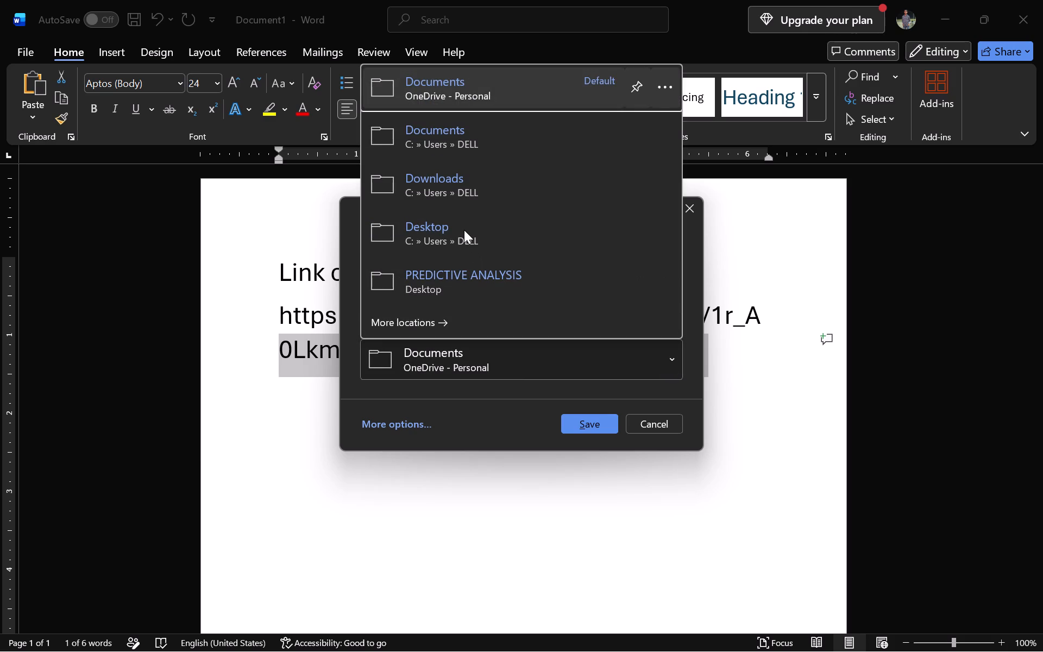
{"action": "left_click", "coordinate": [449, 181]}
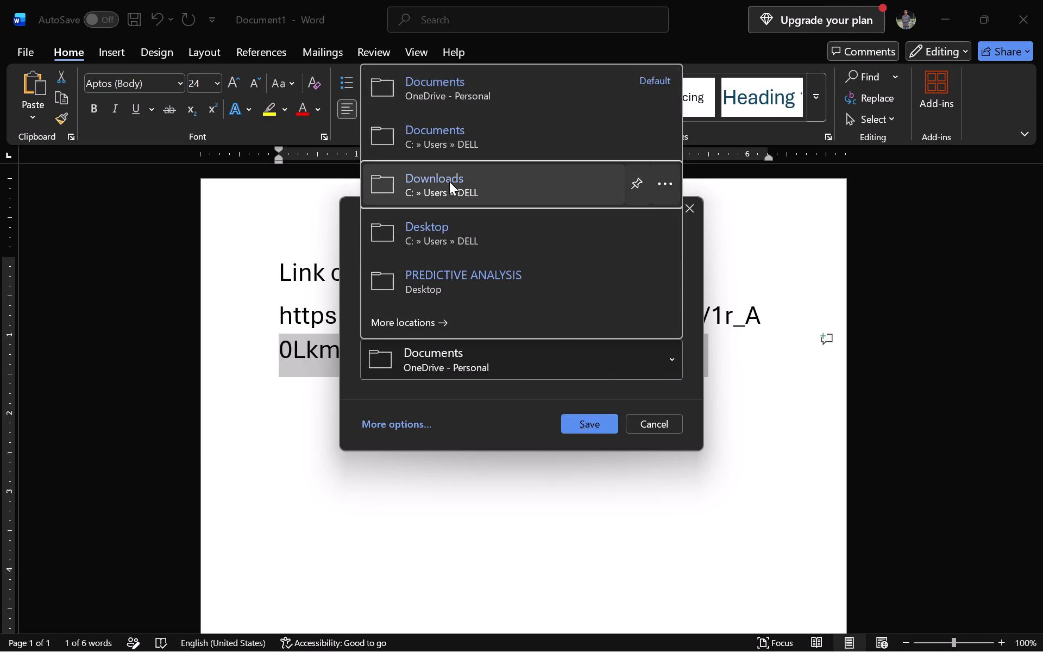
{"action": "left_click", "coordinate": [581, 421]}
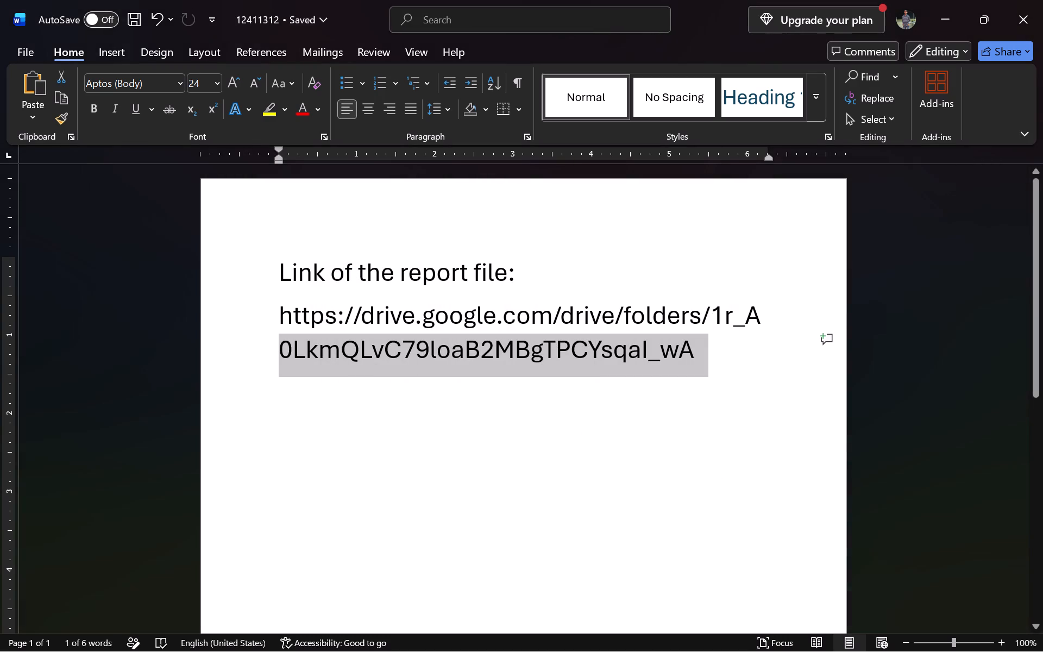
{"action": "left_click", "coordinate": [941, 12]}
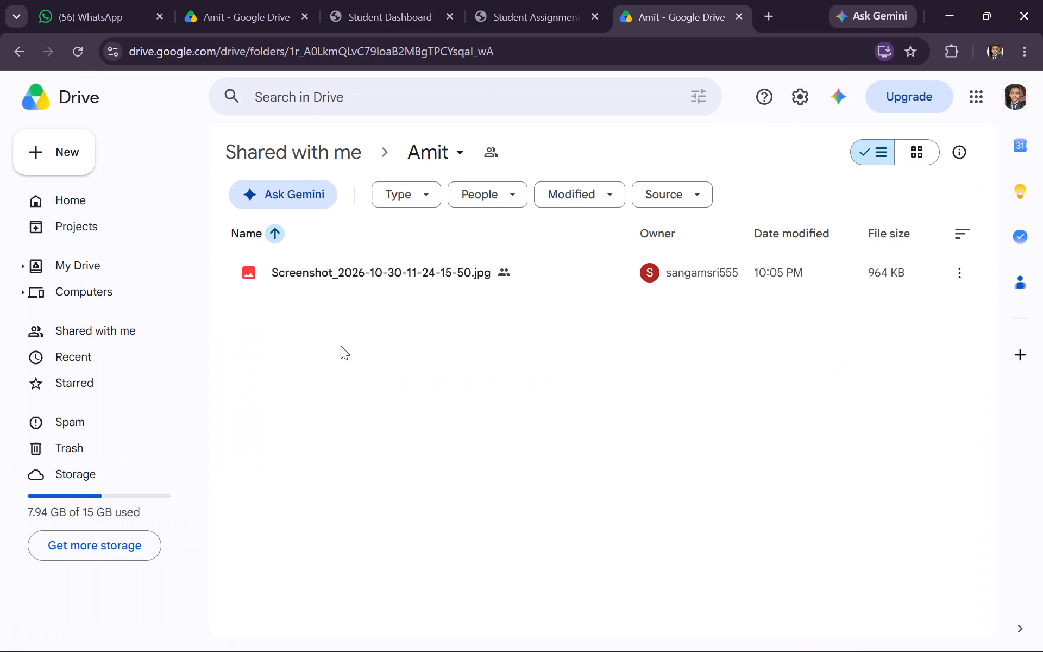
Open the saved Word document from the Downloads folder in File Explorer, check its link text and close it.
{"action": "left_click", "coordinate": [943, 14]}
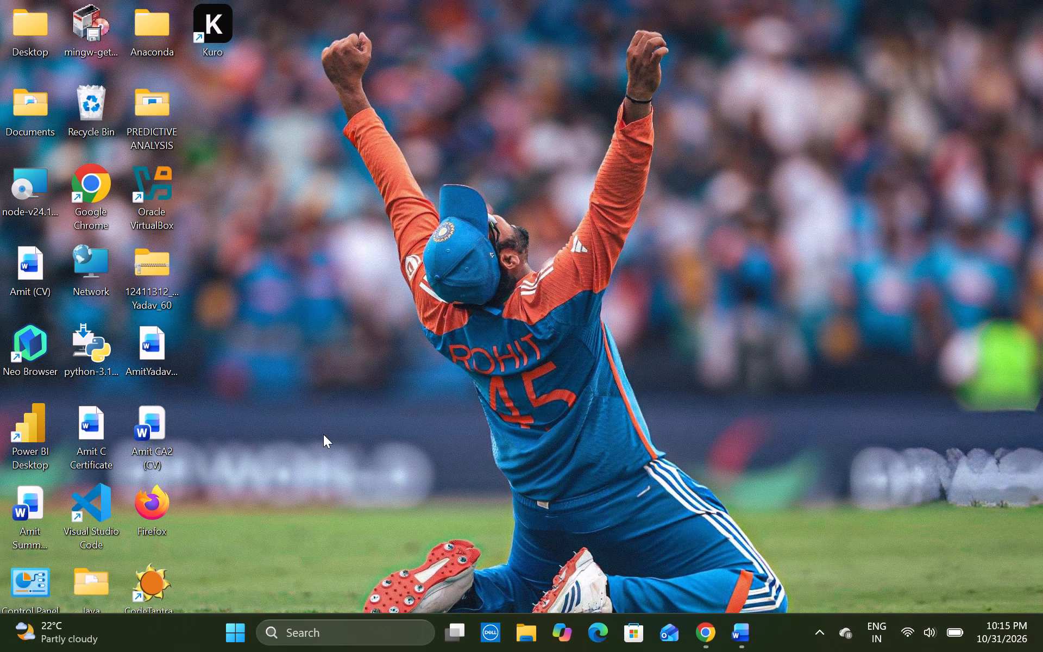
{"action": "double_click", "coordinate": [90, 273]}
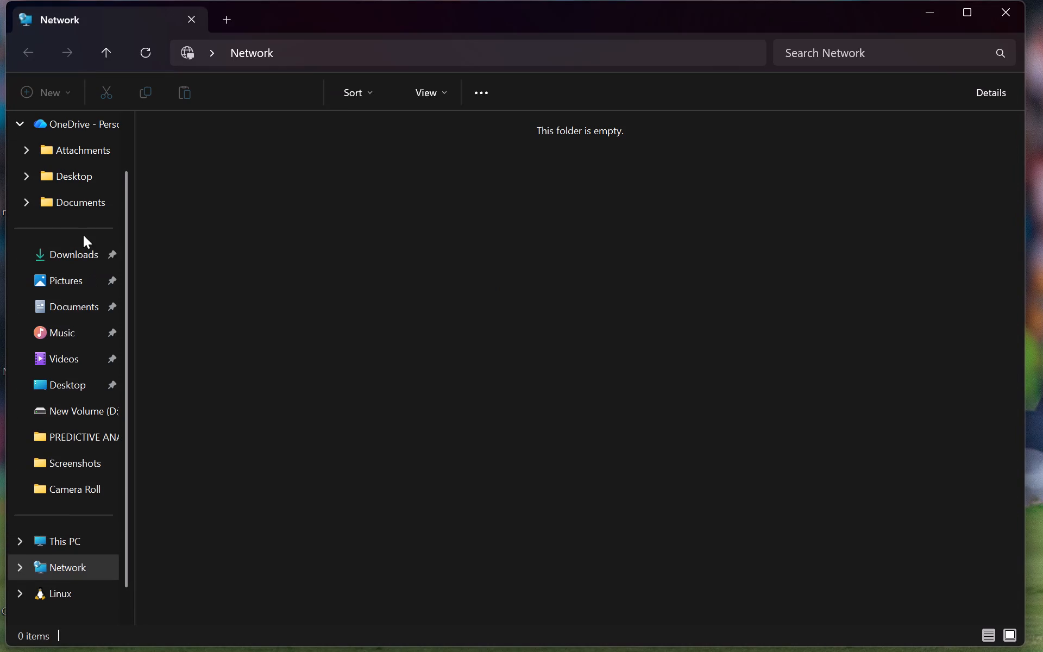
{"action": "left_click", "coordinate": [81, 250]}
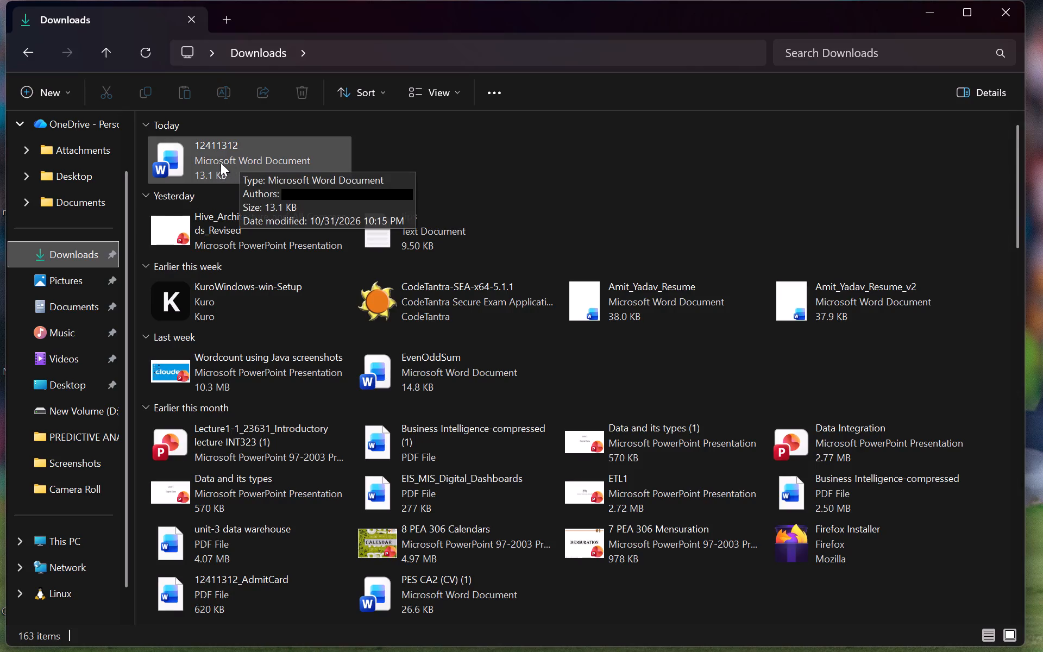
{"action": "double_click", "coordinate": [221, 162]}
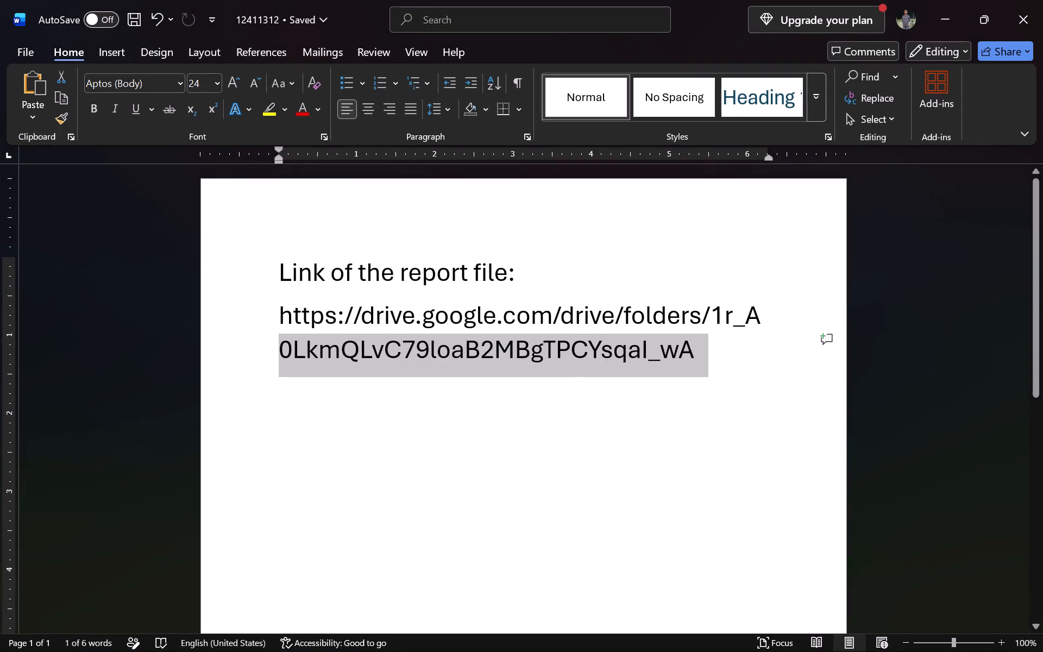
{"action": "left_click", "coordinate": [571, 384]}
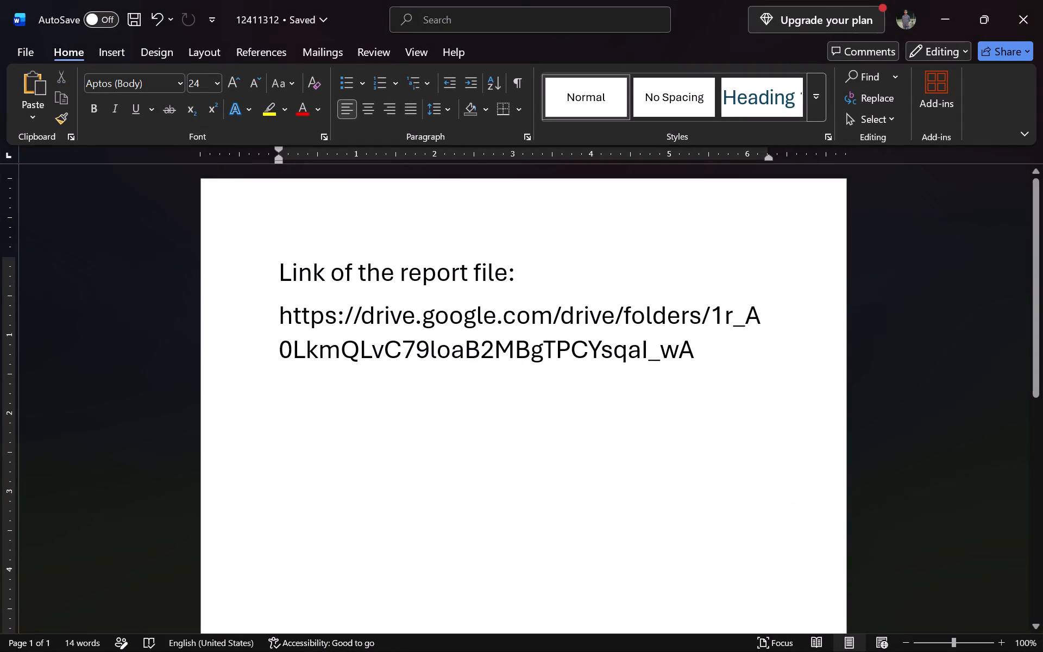
{"action": "left_click", "coordinate": [522, 278]}
{"action": "left_click", "coordinate": [1028, 14]}
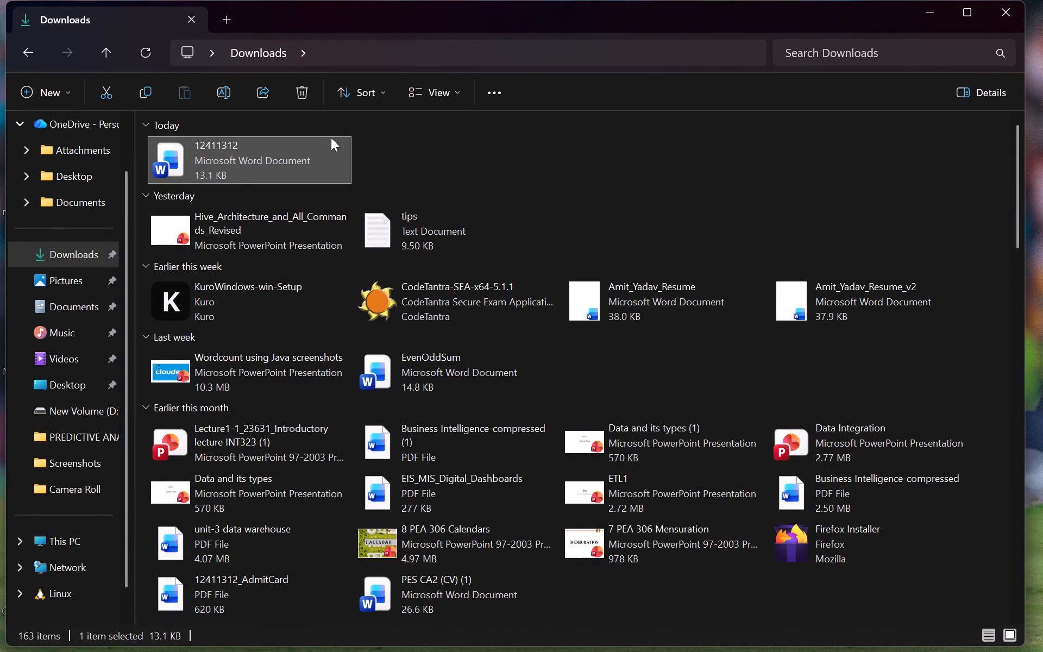
Copy the saved Word document in the Downloads folder.
{"action": "right_click", "coordinate": [311, 156]}
{"action": "right_click", "coordinate": [311, 156]}
{"action": "left_click_drag", "start_coordinate": [311, 156], "coordinate": [320, 162]}
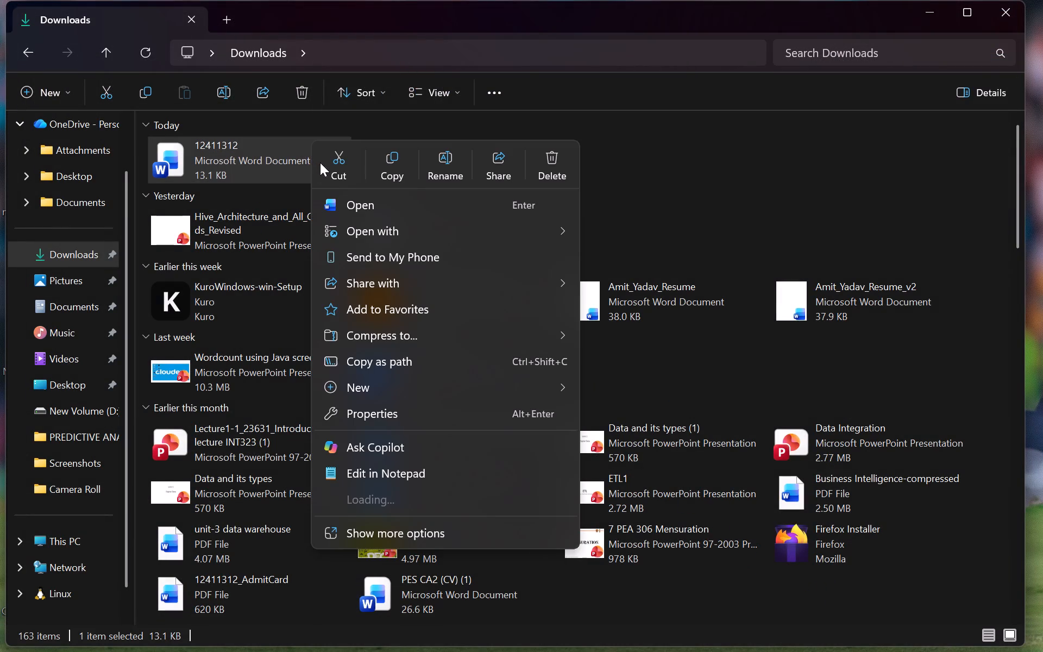
{"action": "left_click_drag", "start_coordinate": [320, 162], "coordinate": [384, 162]}
{"action": "left_click", "coordinate": [384, 162]}
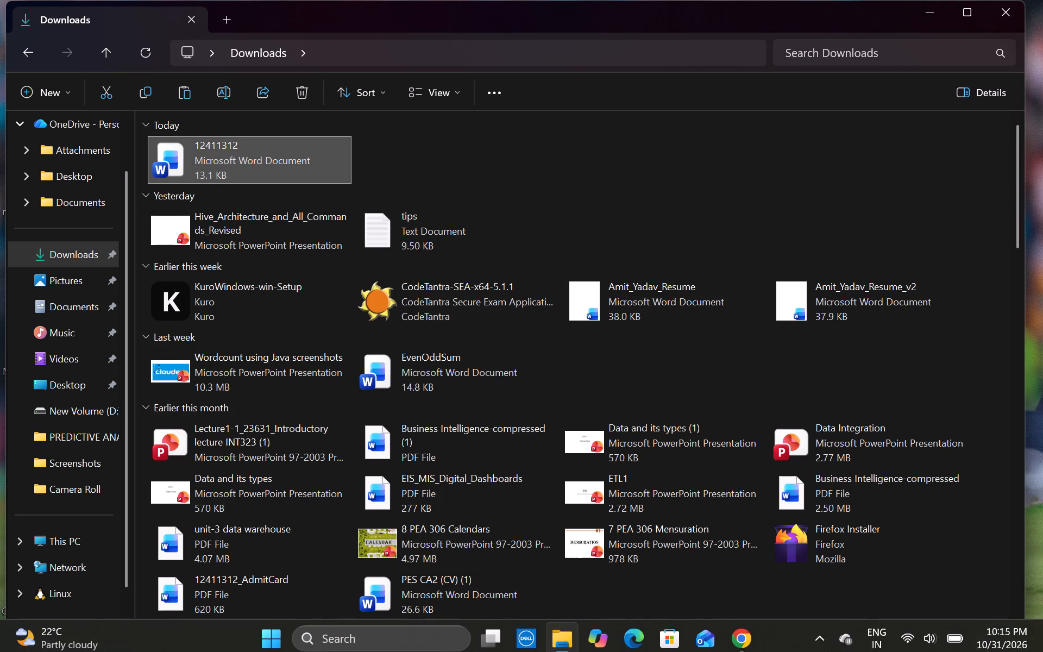
In Chrome, open the upload page for the pending INT234 Skill Based Assignment from the UMS dashboard and acknowledge the fee undertaking notice.
{"action": "left_click", "coordinate": [720, 559]}
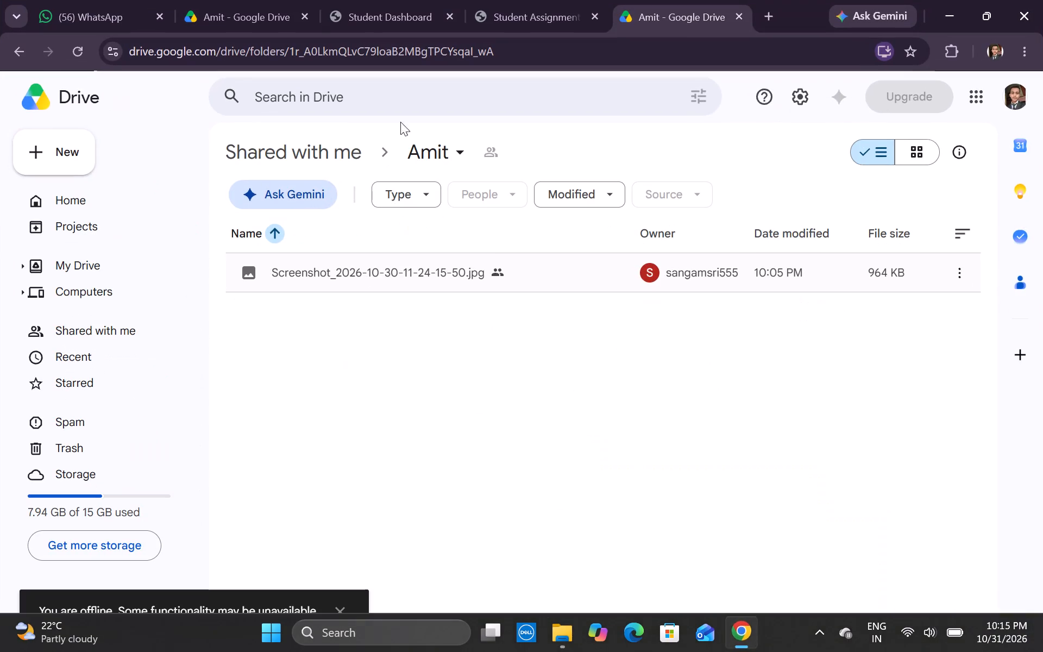
{"action": "left_click", "coordinate": [359, 2]}
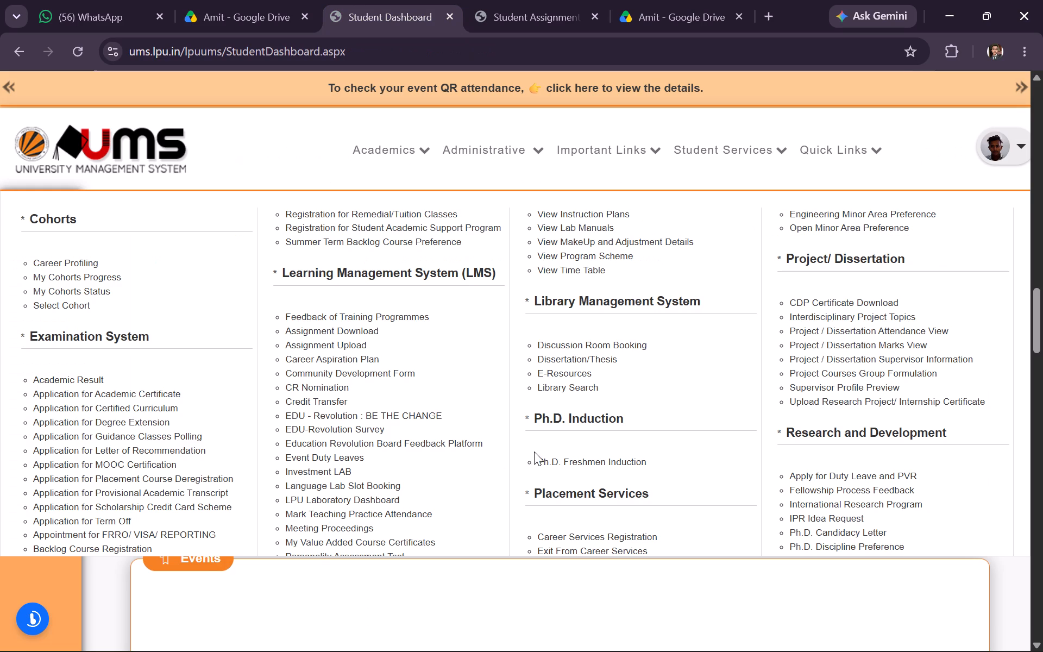
{"action": "scroll", "coordinate": [545, 623], "scroll_direction": "down", "scroll_amount": 4}
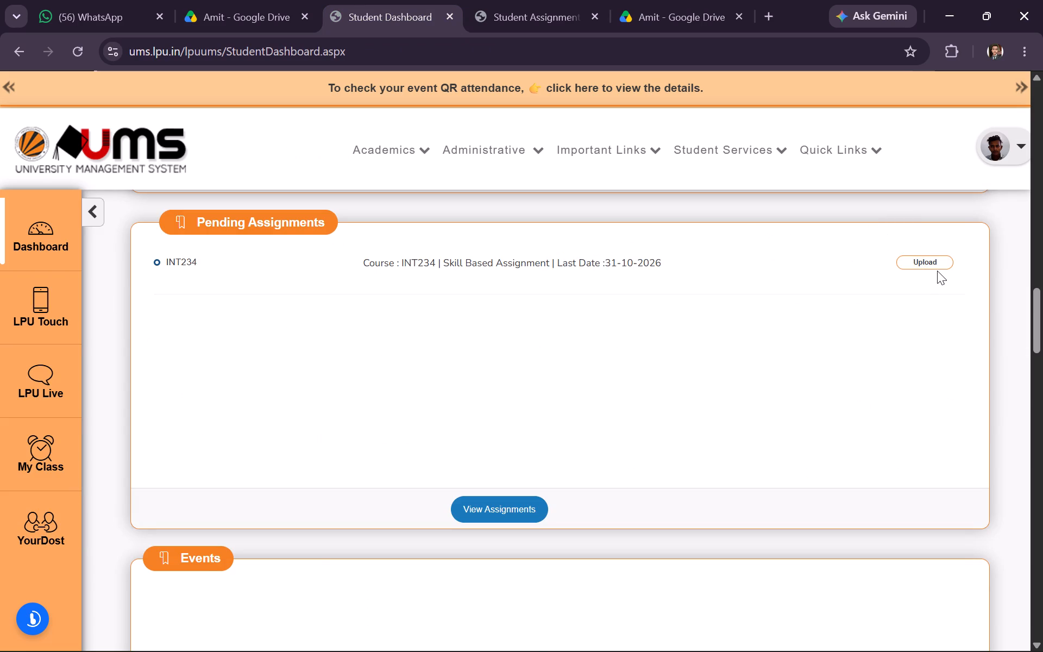
{"action": "left_click", "coordinate": [934, 265]}
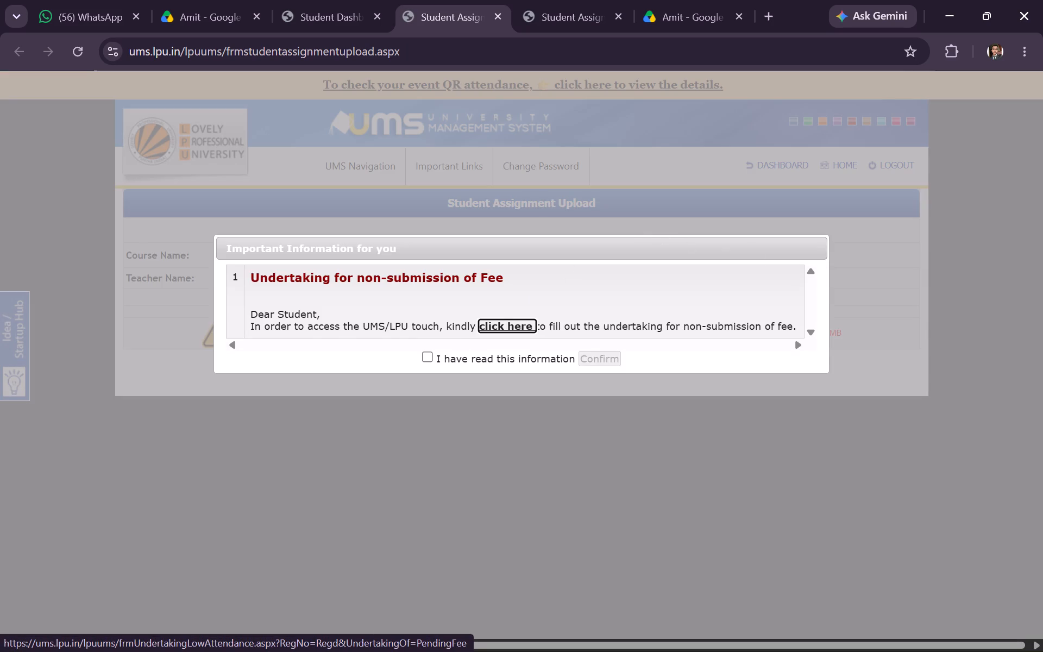
{"action": "left_click", "coordinate": [427, 358]}
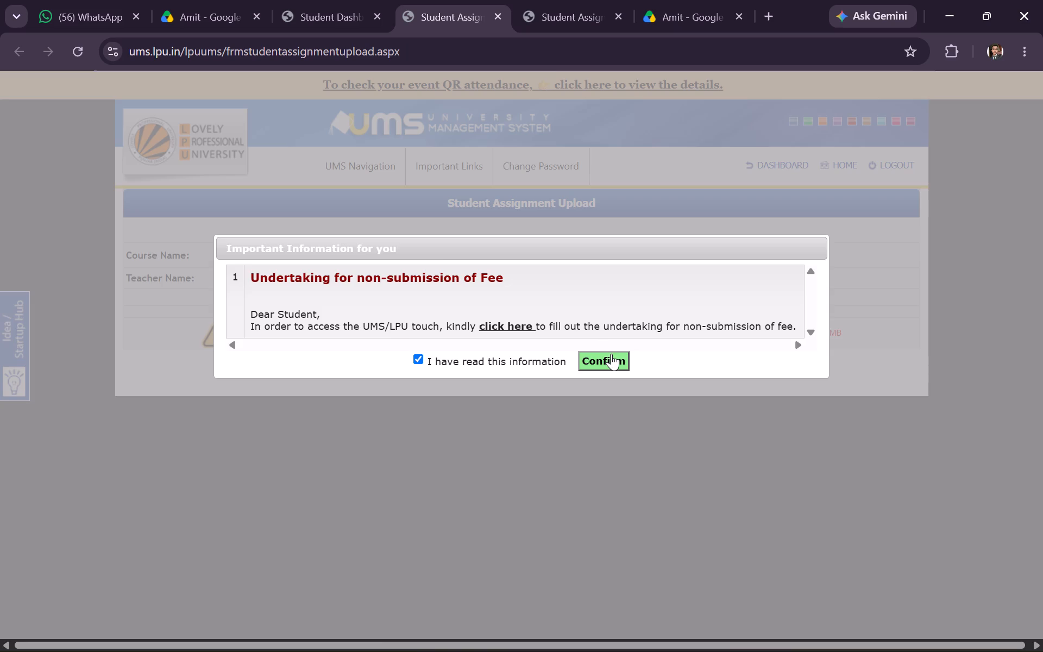
{"action": "left_click", "coordinate": [611, 354]}
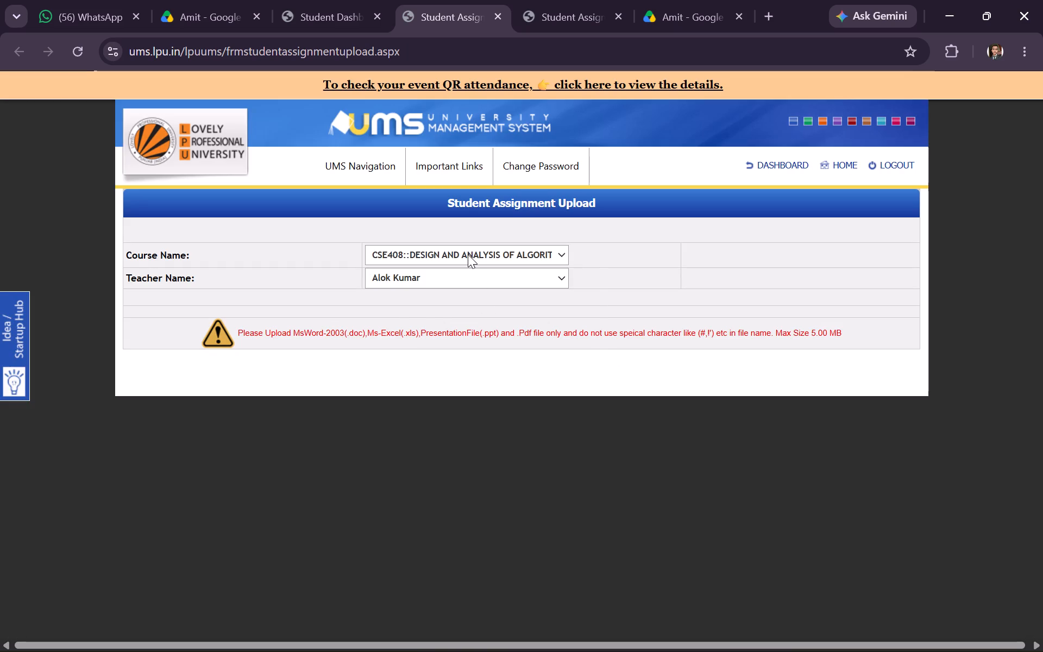
Set the assignment upload's course to INT234::PREDICTIVE ANALYTICS and choose the course teacher.
{"action": "left_click", "coordinate": [468, 254]}
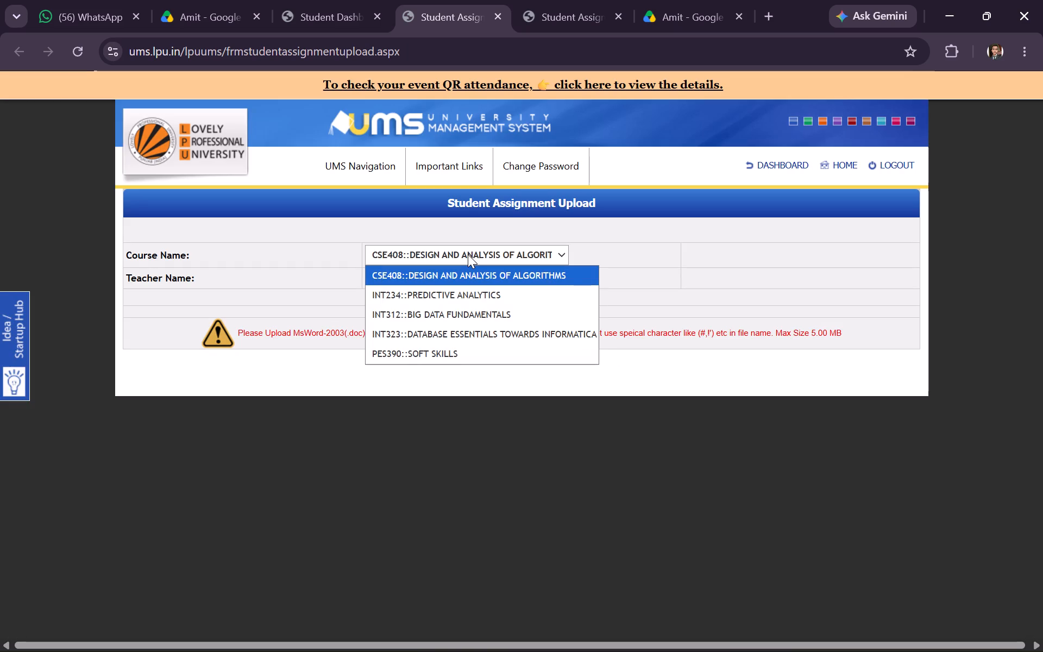
{"action": "left_click", "coordinate": [452, 303]}
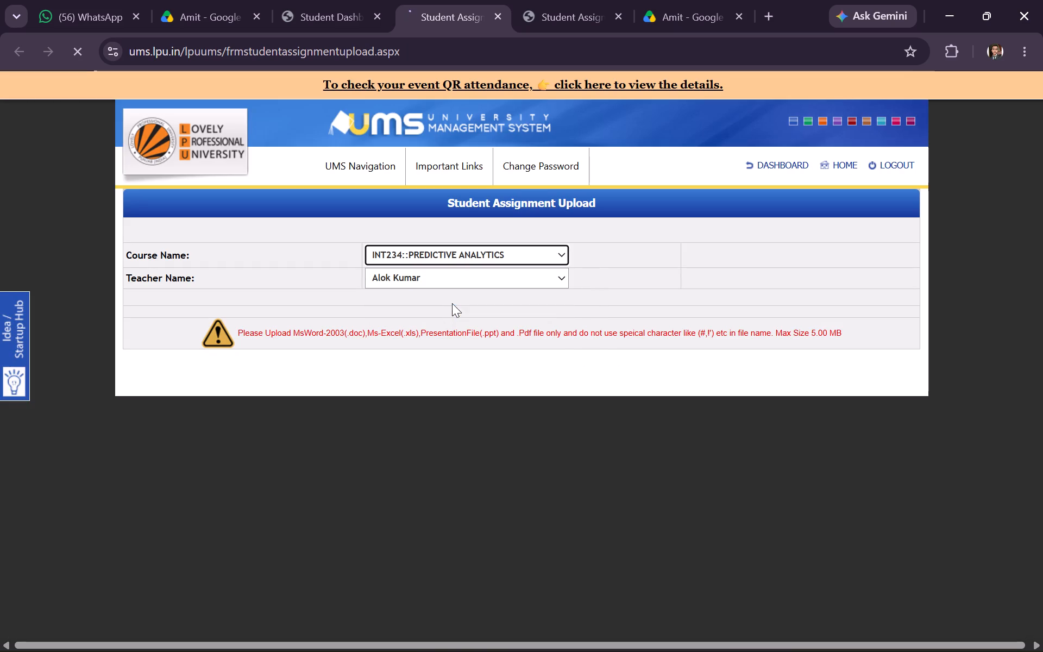
{"action": "left_click", "coordinate": [425, 270]}
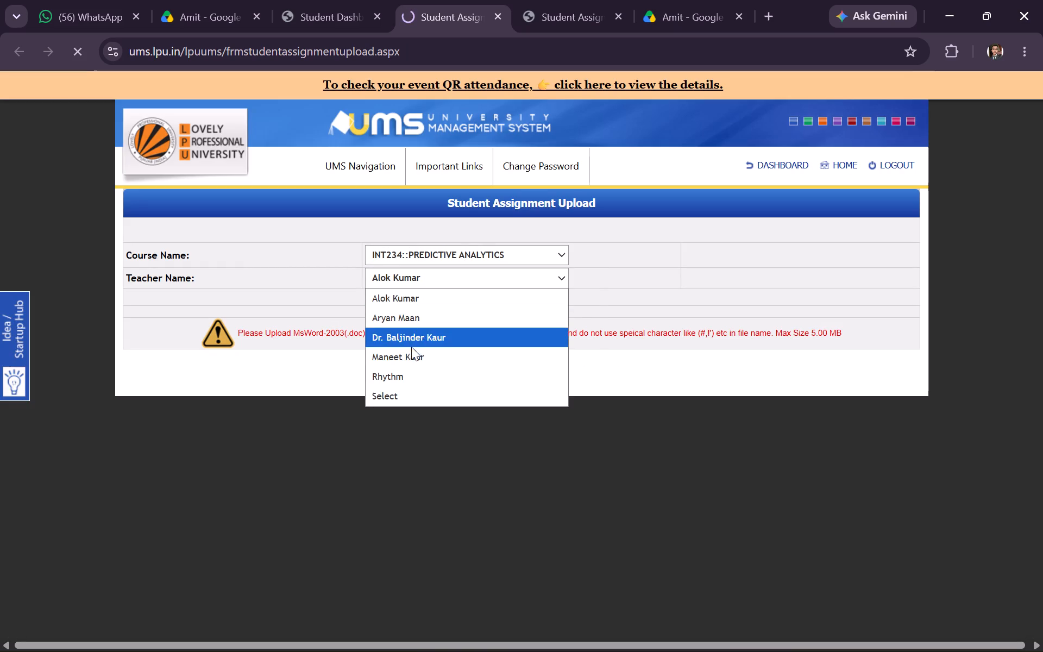
{"action": "left_click", "coordinate": [407, 358]}
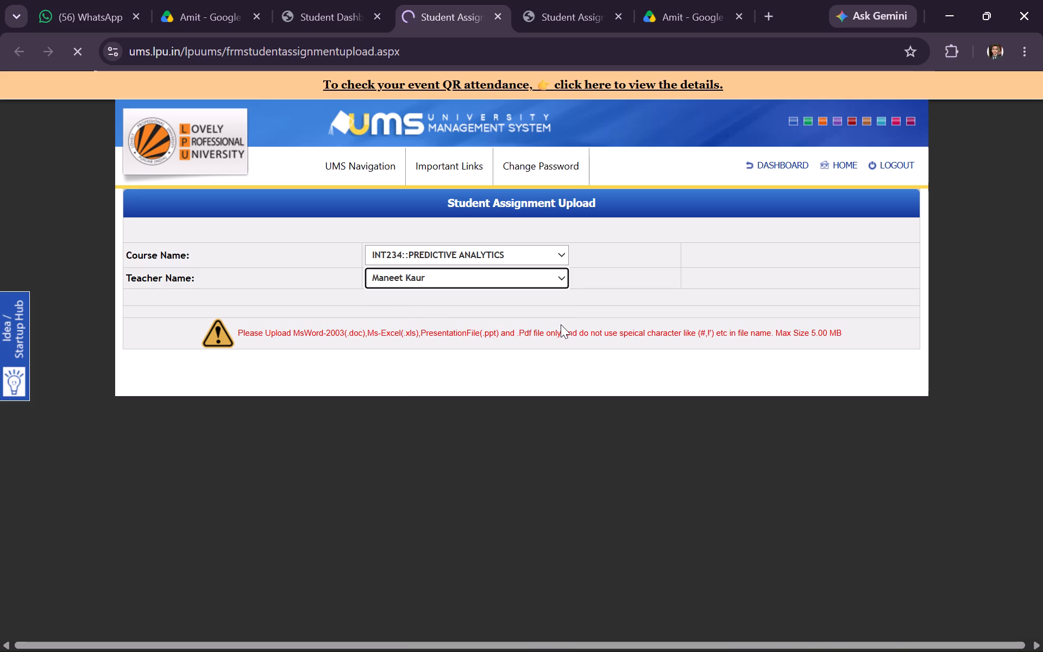
{"action": "scroll", "coordinate": [561, 324], "scroll_direction": "down", "scroll_amount": 1}
{"action": "scroll", "coordinate": [625, 325], "scroll_direction": "down", "scroll_amount": 1}
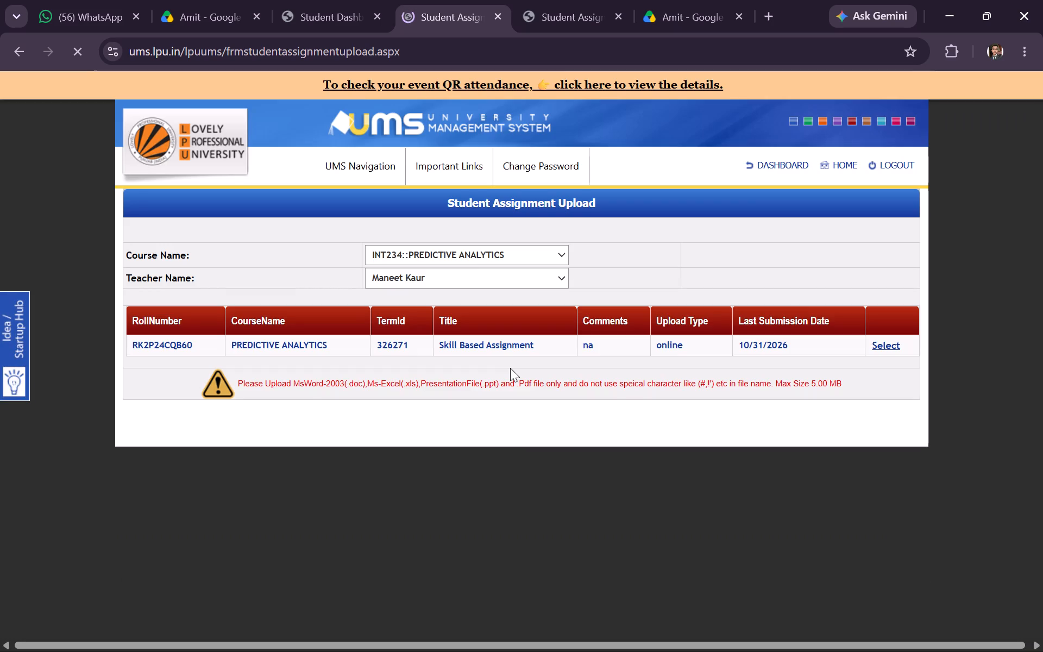
Select the Skill Based Assignment entry for upload and acknowledge the fee undertaking notice.
{"action": "left_click", "coordinate": [880, 341]}
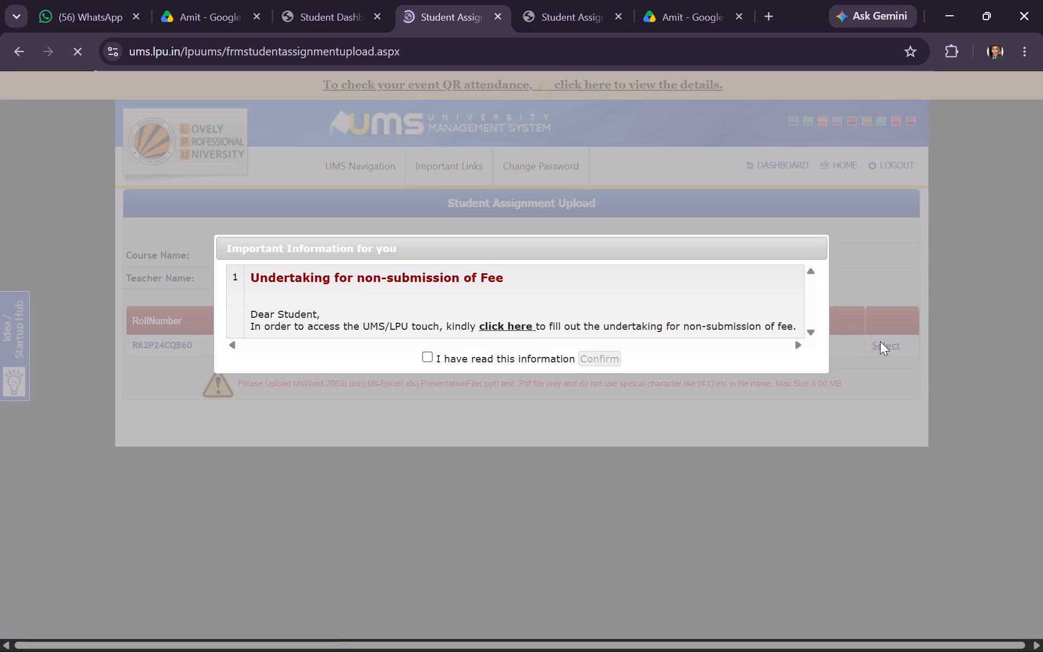
{"action": "left_click", "coordinate": [427, 359]}
{"action": "left_click", "coordinate": [614, 355]}
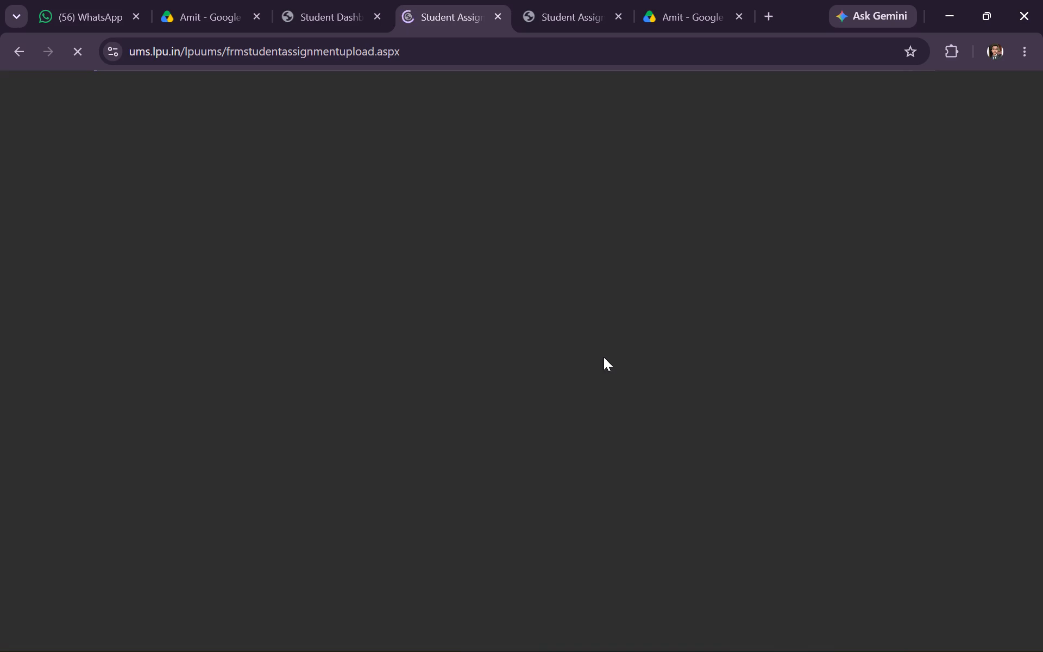
Attach the Word document named with the registration number from the Downloads folder to the upload form, leaving the remarks empty.
{"action": "left_click", "coordinate": [429, 314]}
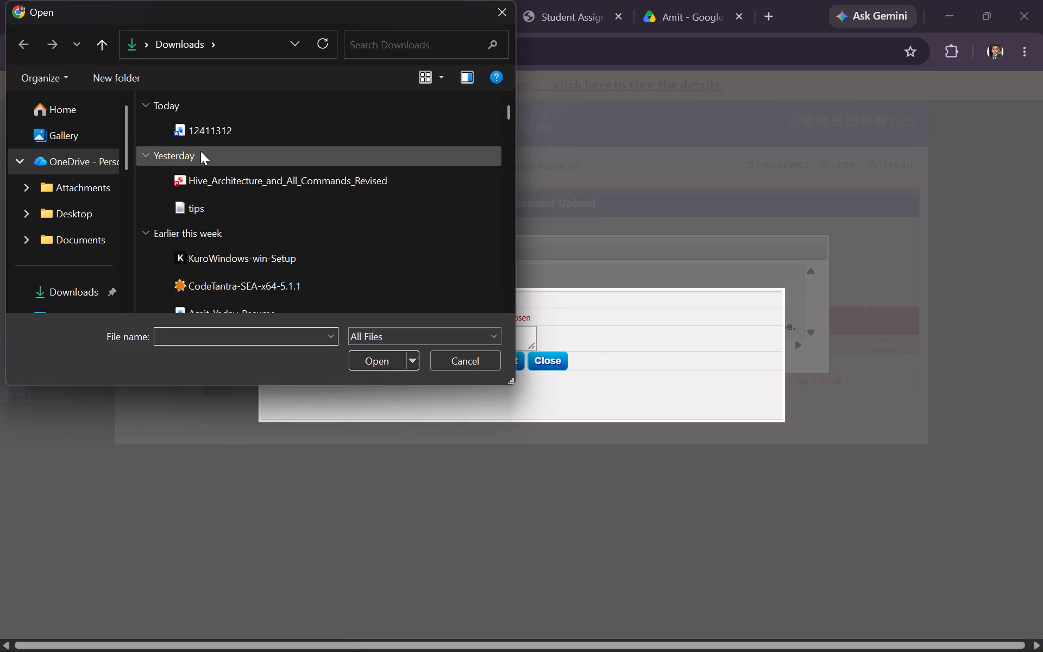
{"action": "left_click", "coordinate": [205, 142]}
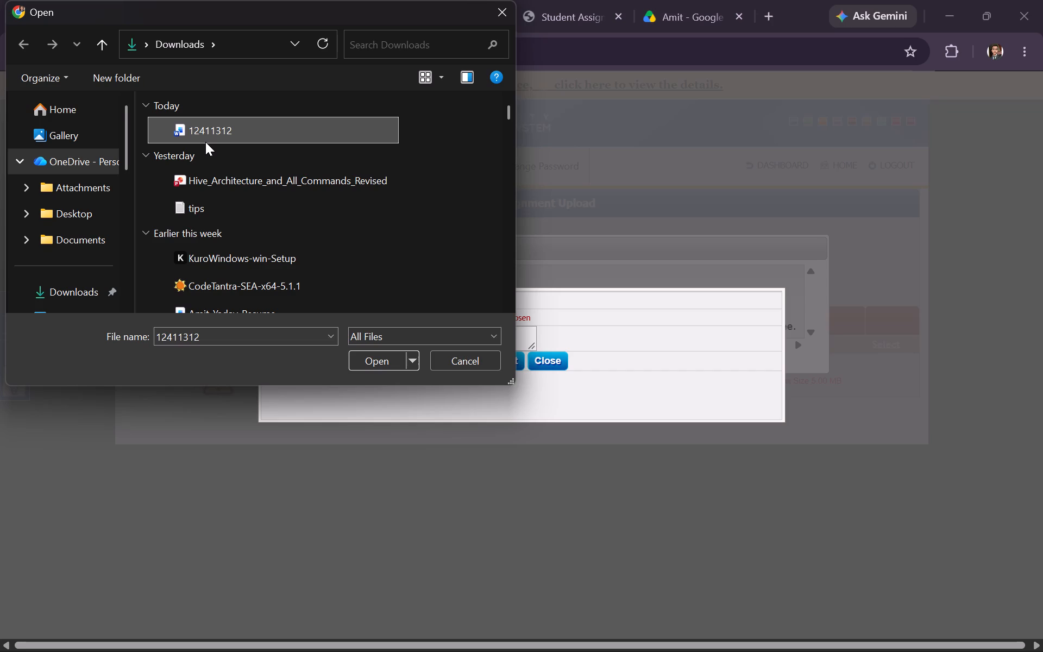
{"action": "double_click", "coordinate": [205, 142]}
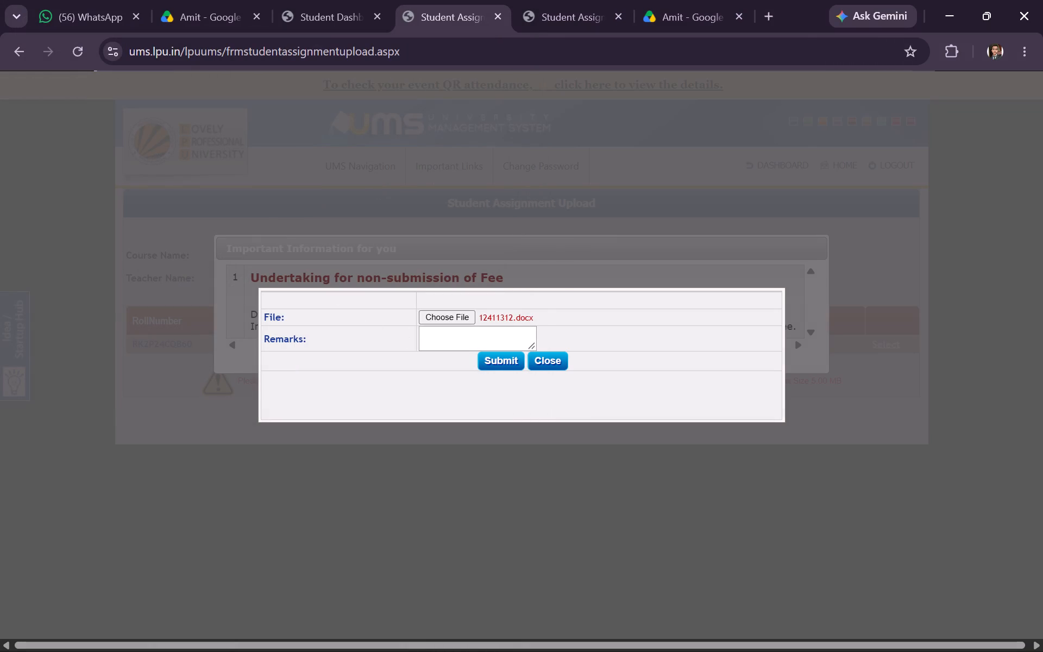
{"action": "left_click", "coordinate": [438, 318]}
{"action": "left_click", "coordinate": [214, 129]}
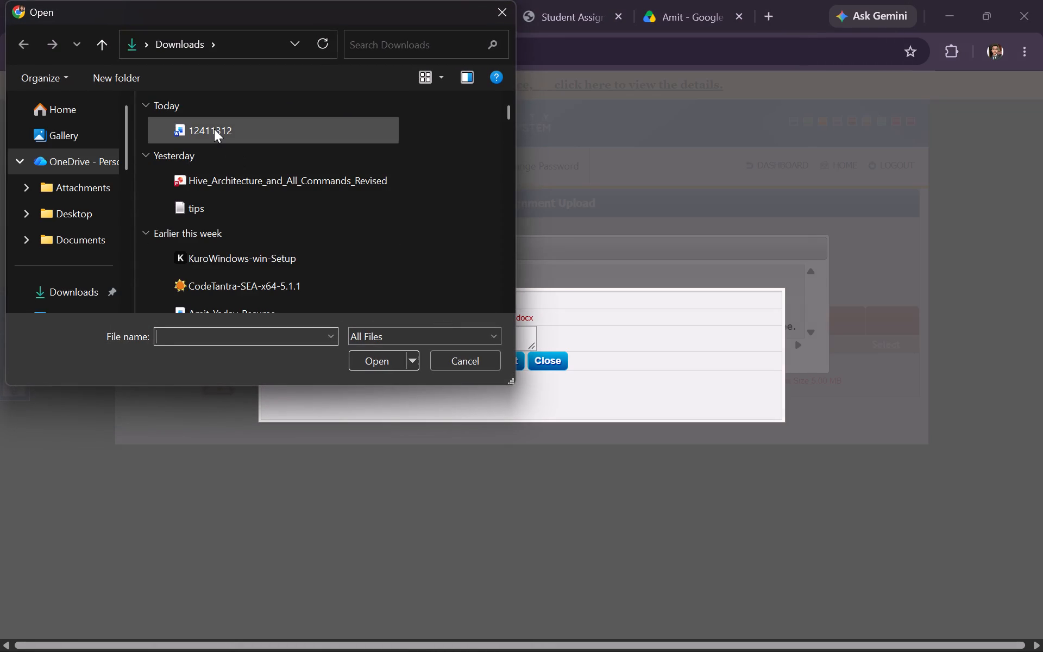
{"action": "left_click", "coordinate": [379, 363]}
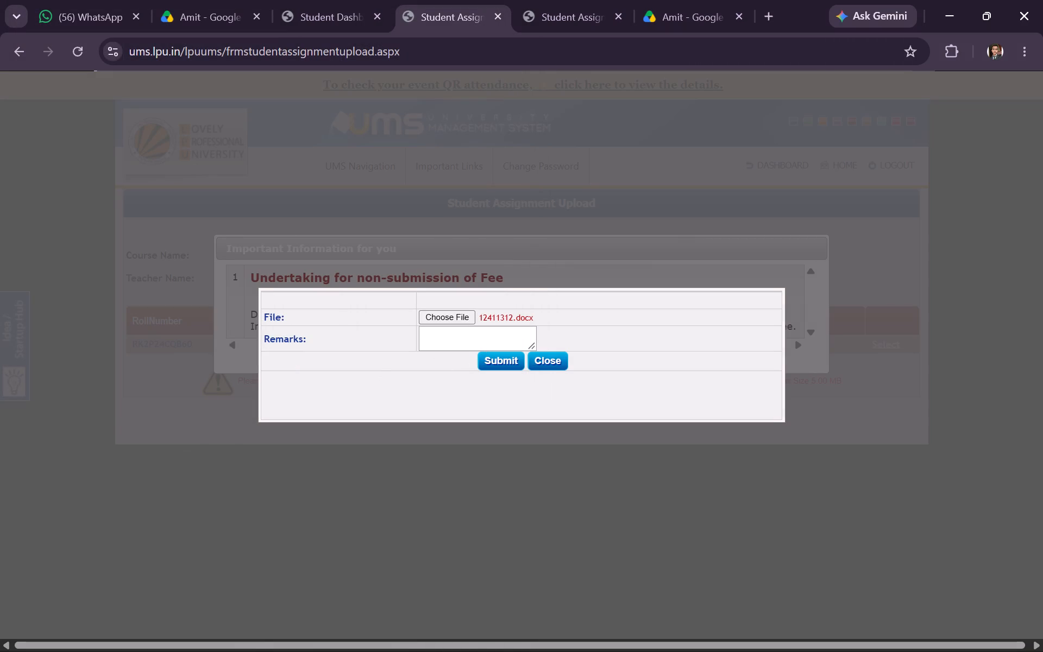
{"action": "left_click", "coordinate": [458, 341]}
{"action": "left_click", "coordinate": [458, 341]}
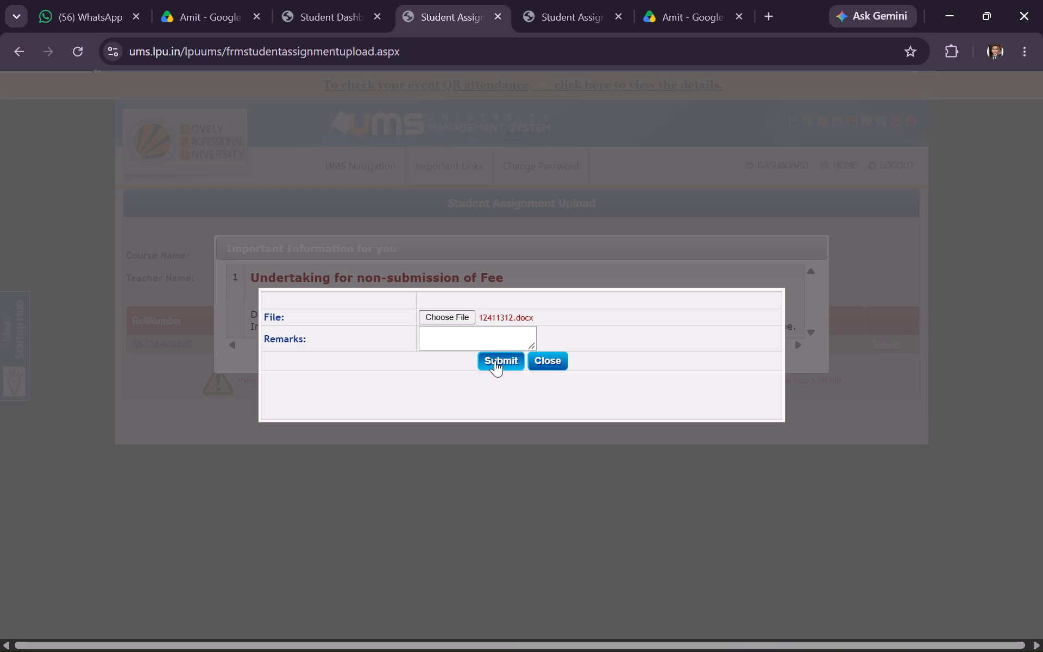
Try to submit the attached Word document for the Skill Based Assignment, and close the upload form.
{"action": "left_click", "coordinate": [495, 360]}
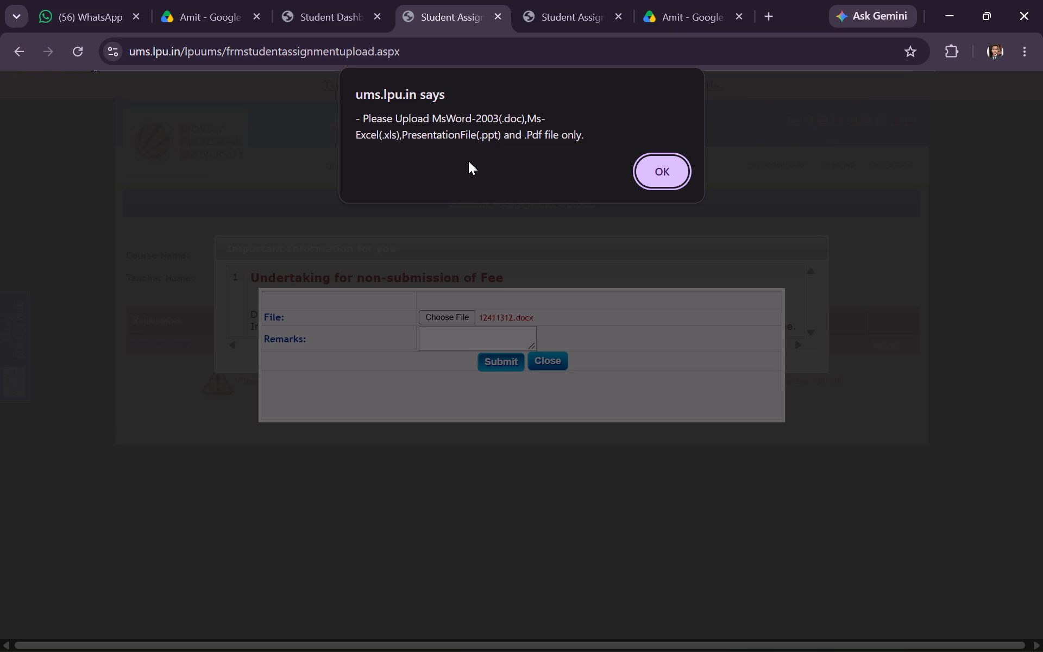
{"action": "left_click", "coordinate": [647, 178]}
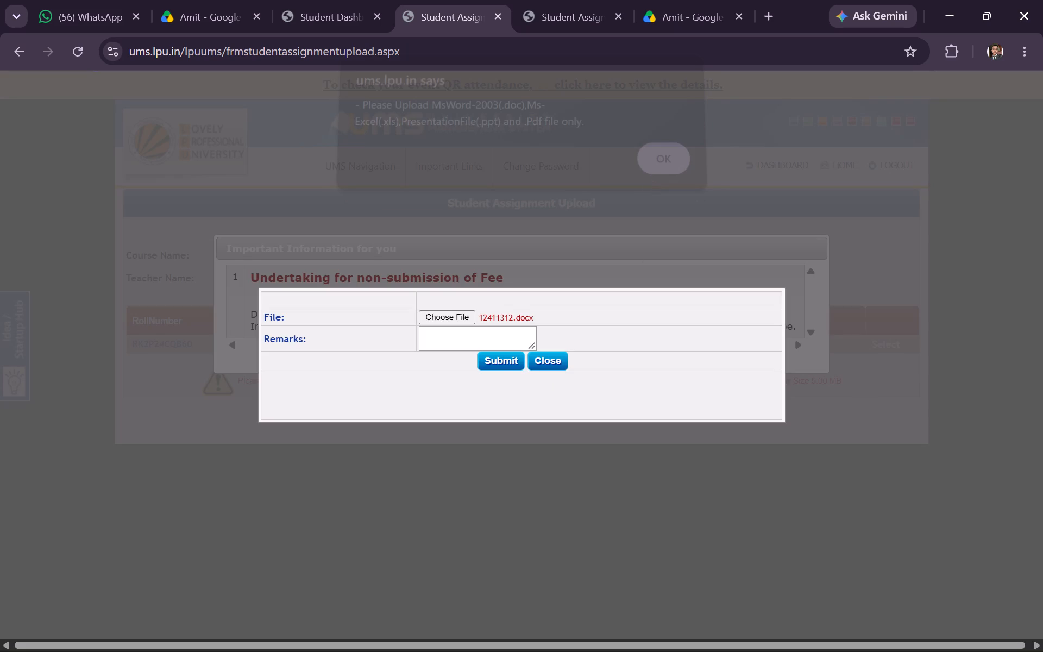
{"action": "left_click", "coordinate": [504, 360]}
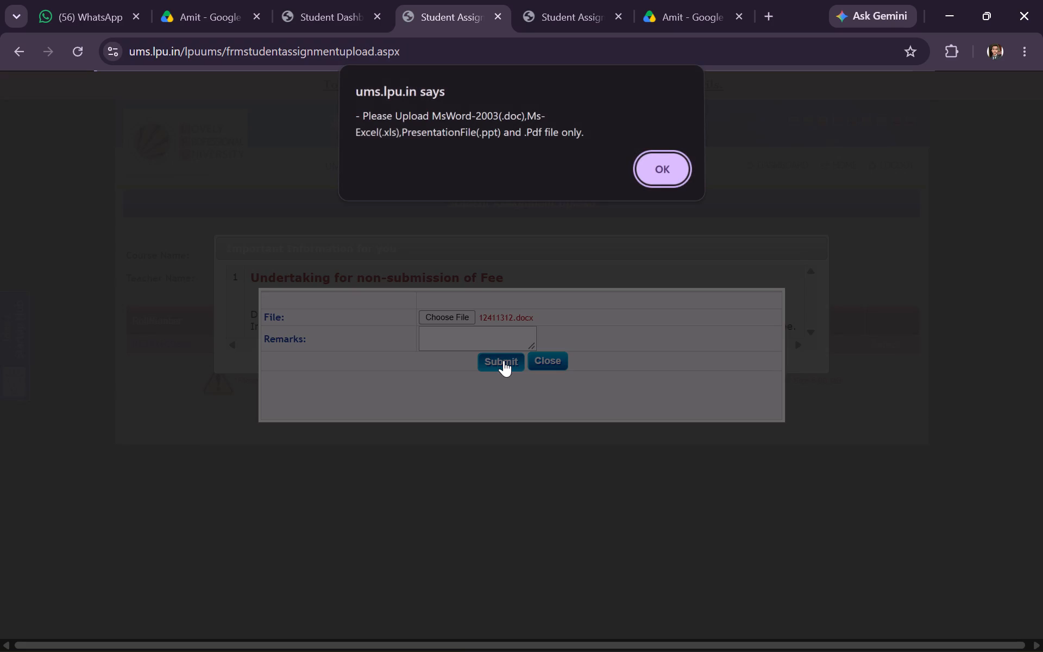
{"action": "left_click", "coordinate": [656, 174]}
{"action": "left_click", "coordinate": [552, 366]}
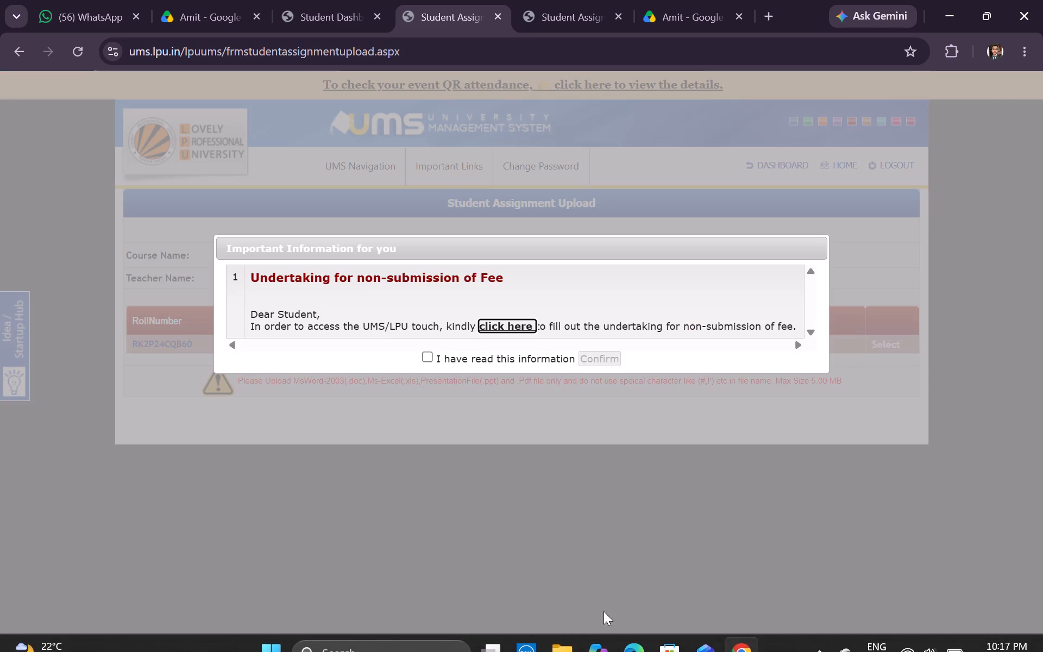
Acknowledge the fee undertaking notice on the assignment upload page.
{"action": "left_click", "coordinate": [430, 353]}
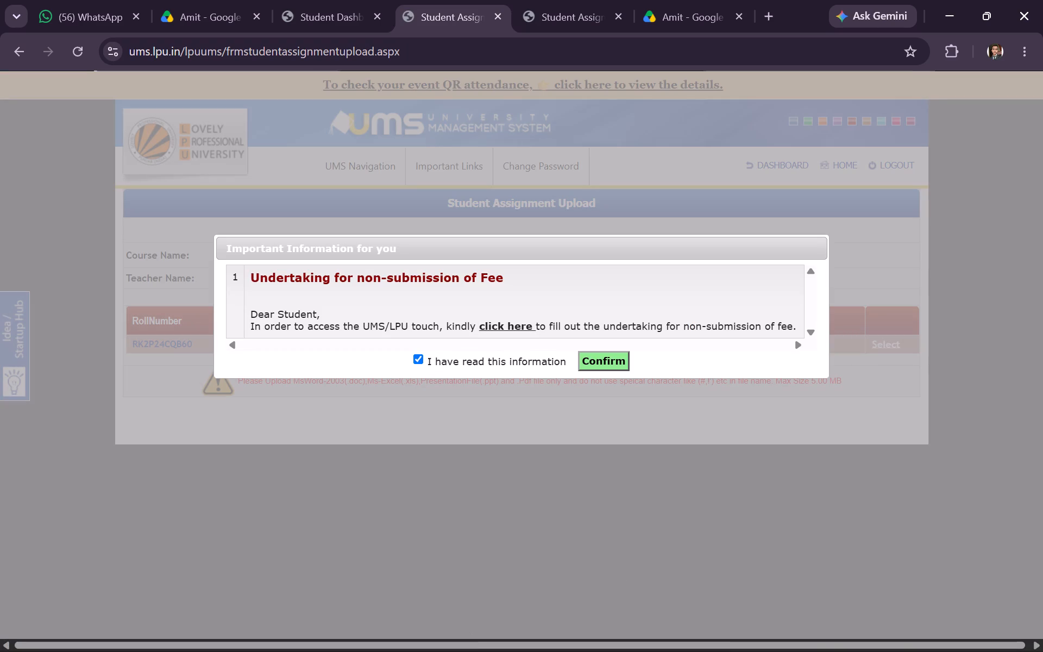
{"action": "left_click", "coordinate": [606, 354]}
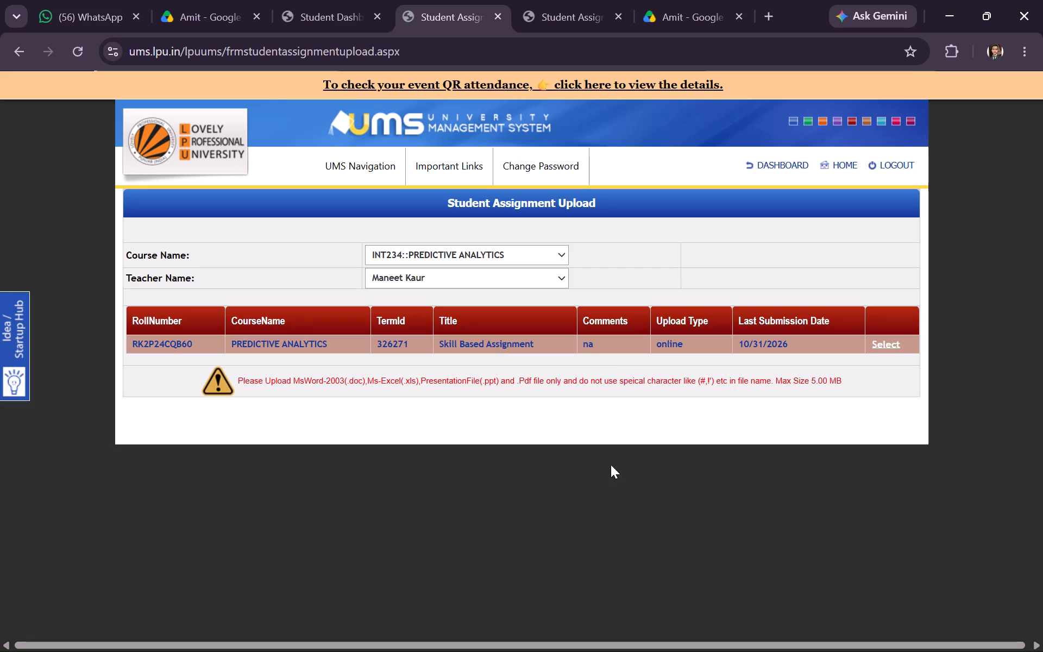
Open the Word document named with the registration number from the Downloads folder.
{"action": "left_click", "coordinate": [571, 633]}
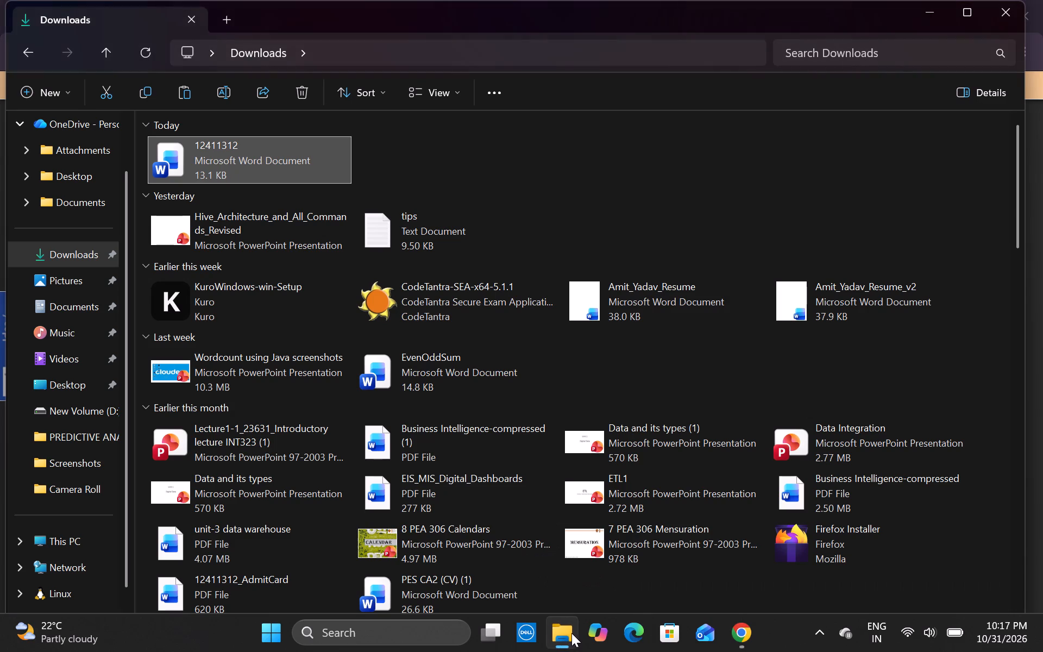
{"action": "double_click", "coordinate": [234, 158]}
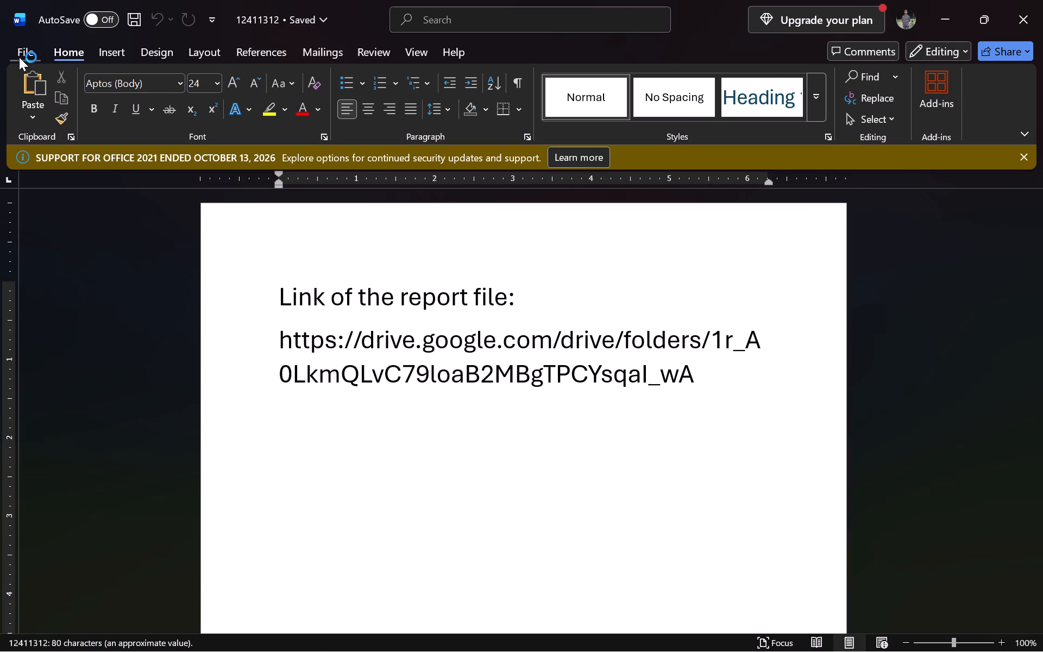
Save the document as a PDF in the Downloads folder, named with the registration number followed by Amit.
{"action": "left_click", "coordinate": [18, 55]}
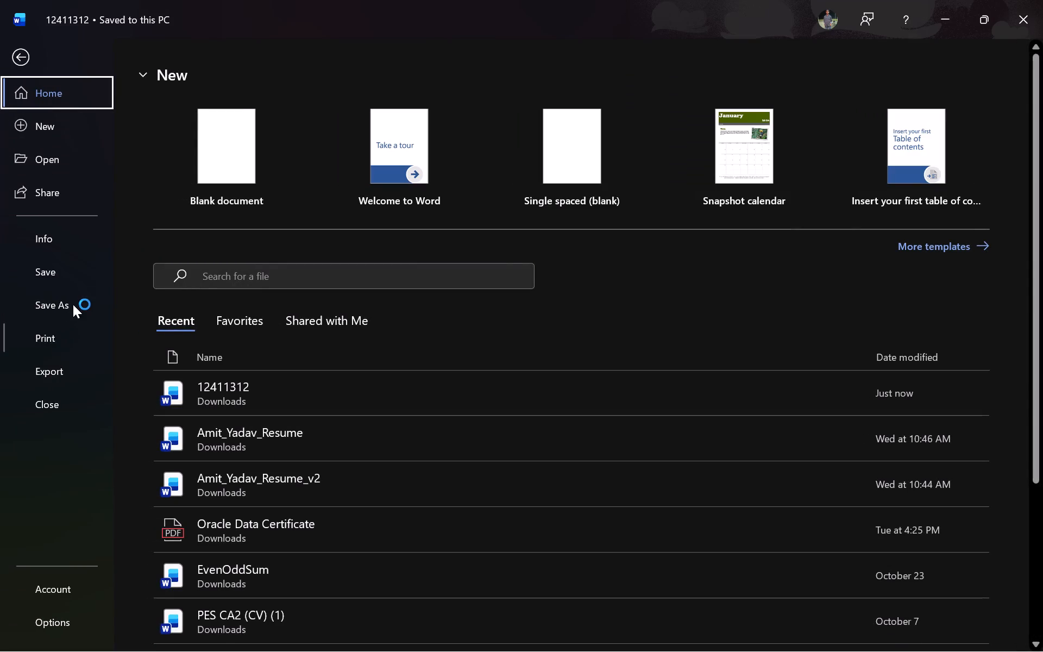
{"action": "left_click", "coordinate": [73, 304]}
{"action": "left_click", "coordinate": [214, 431]}
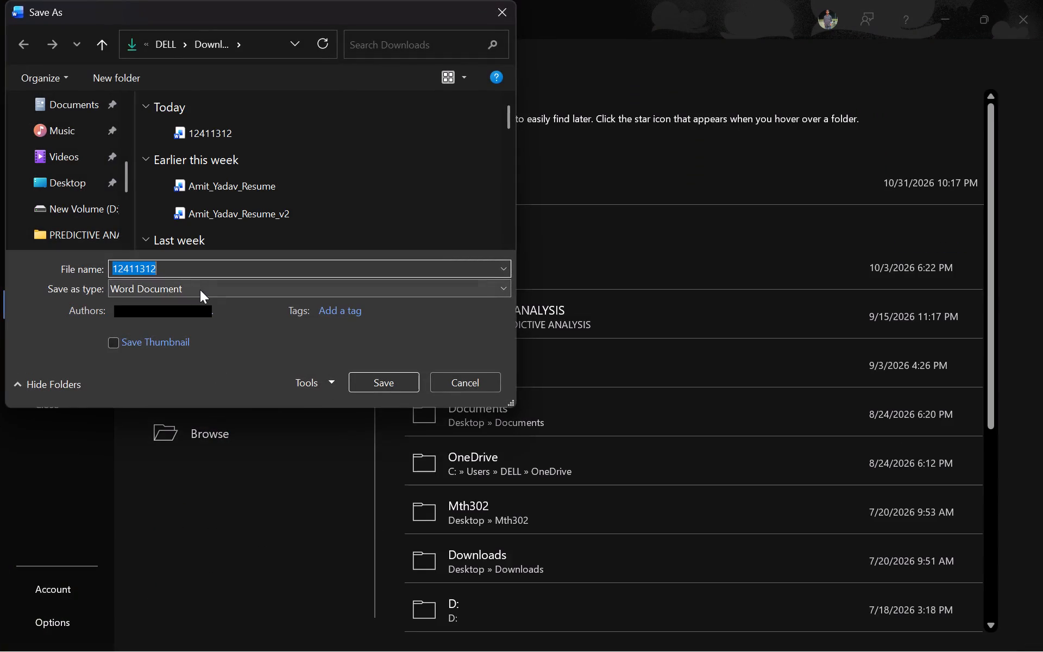
{"action": "left_click", "coordinate": [200, 290]}
{"action": "left_click", "coordinate": [162, 383]}
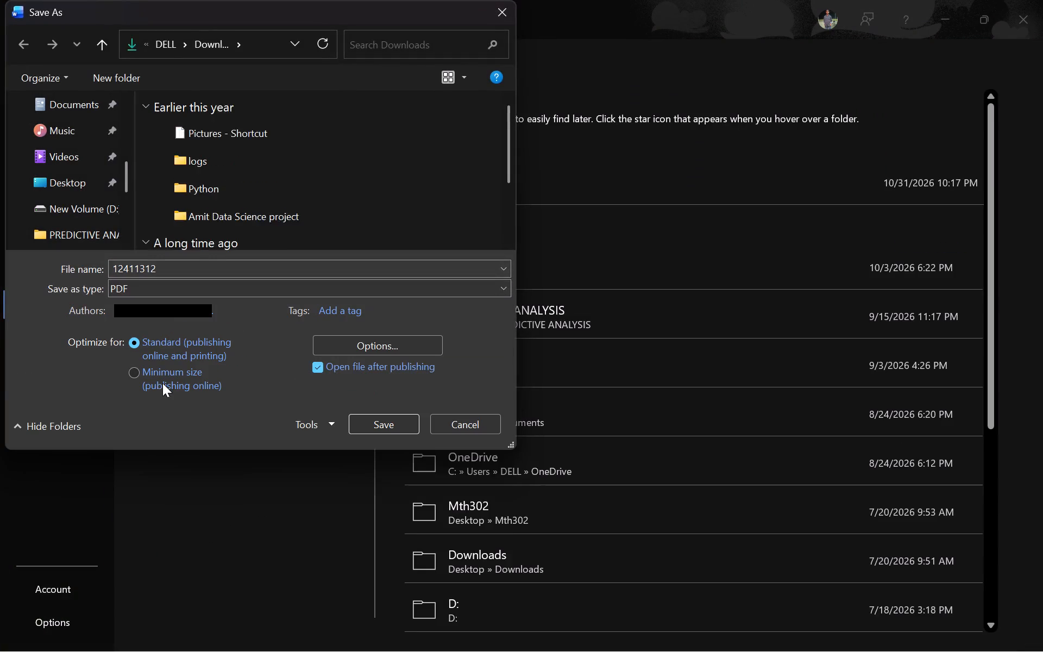
{"action": "scroll", "coordinate": [68, 126], "scroll_direction": "up", "scroll_amount": 1}
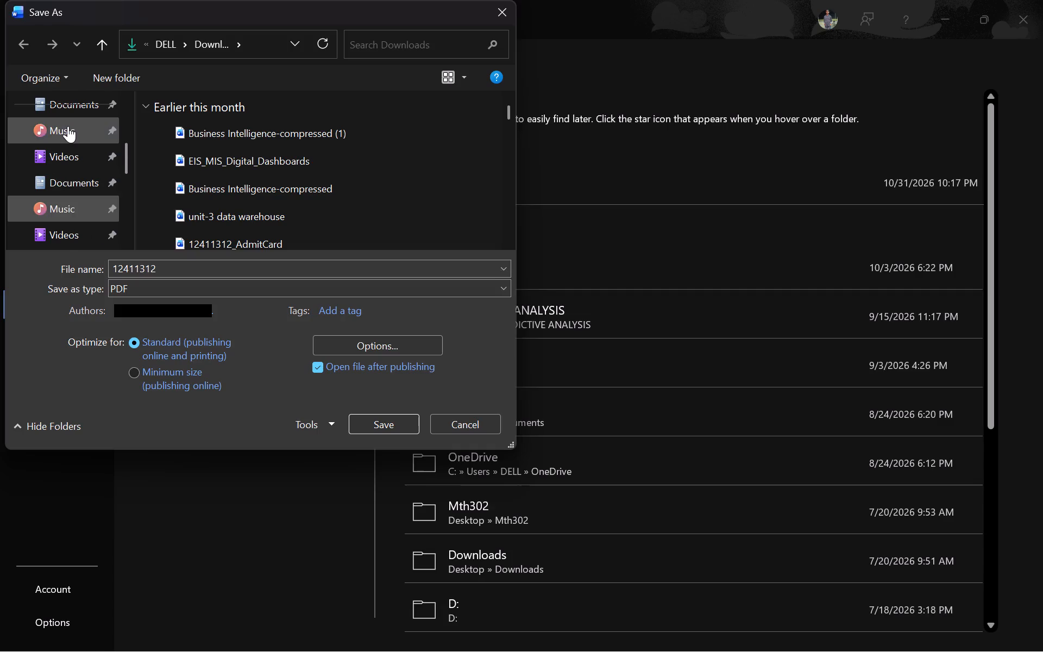
{"action": "left_click", "coordinate": [68, 118]}
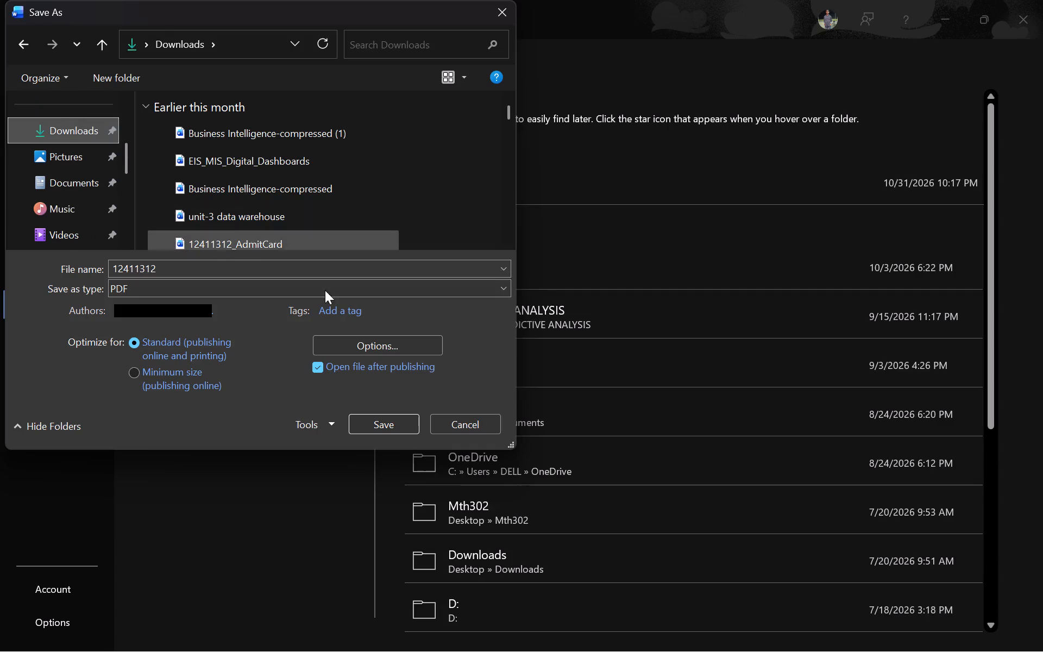
{"action": "left_click", "coordinate": [386, 421]}
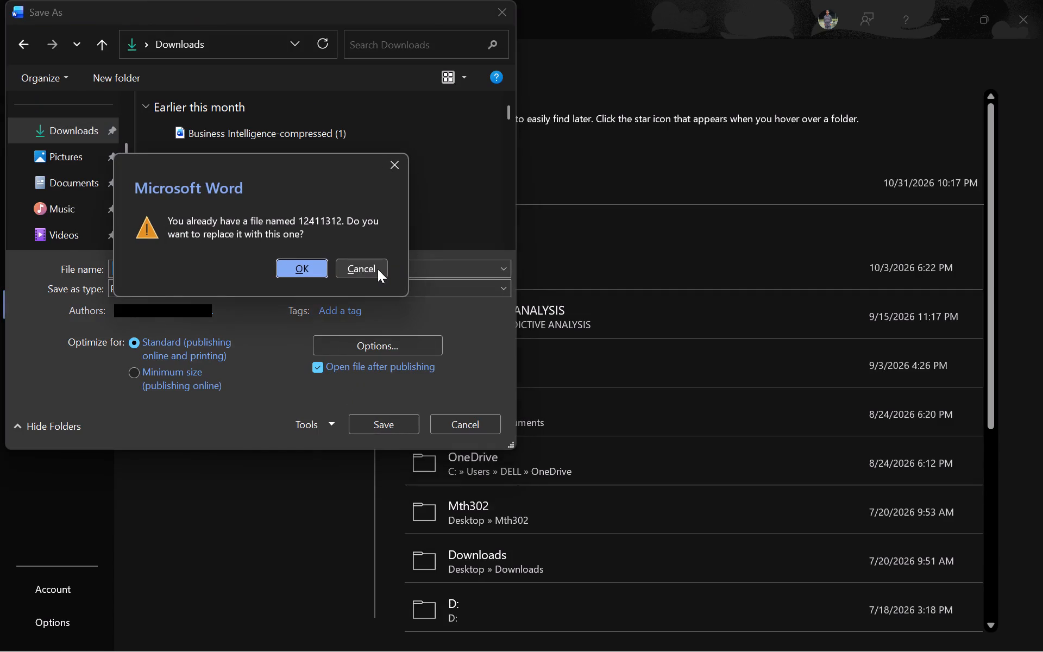
{"action": "left_click", "coordinate": [378, 269]}
{"action": "left_click", "coordinate": [378, 269]}
{"action": "left_click", "coordinate": [378, 269]}
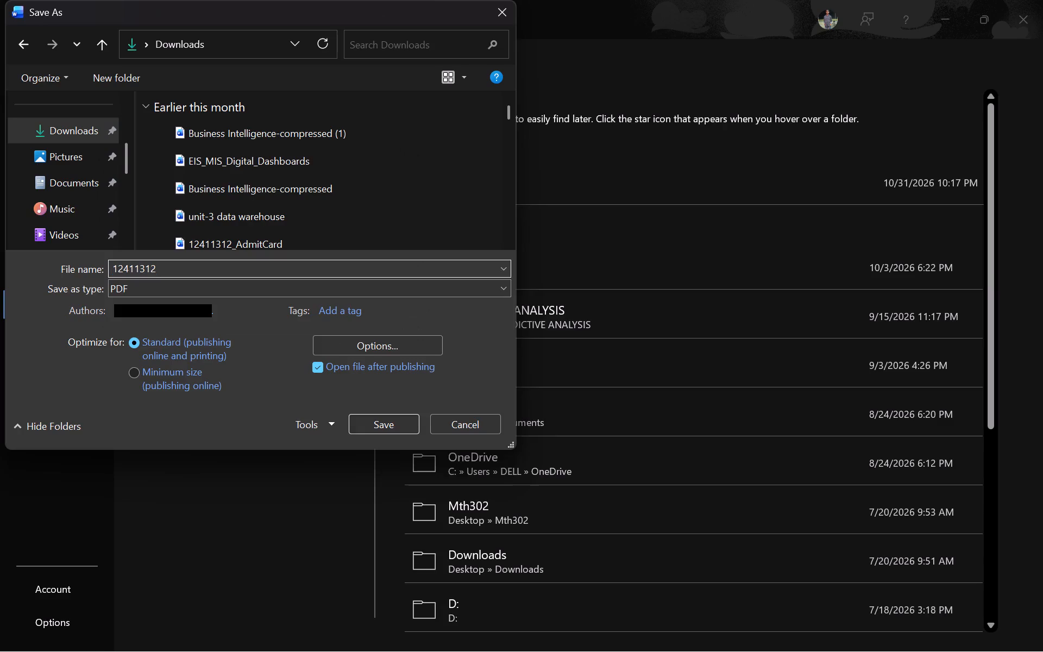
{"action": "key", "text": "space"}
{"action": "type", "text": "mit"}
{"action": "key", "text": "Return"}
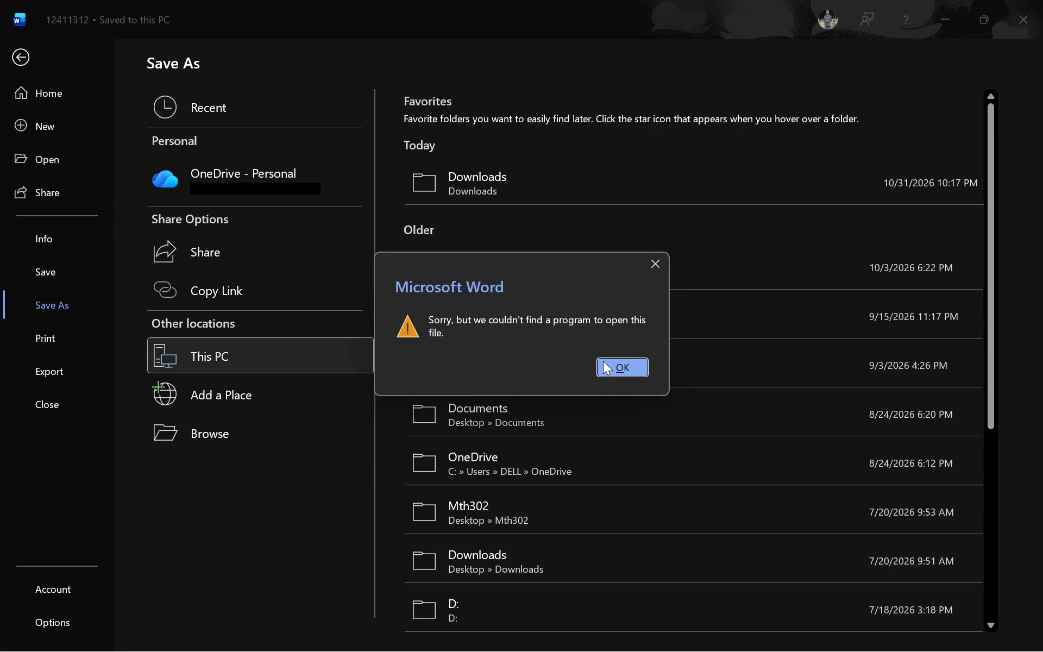
{"action": "left_click", "coordinate": [607, 365]}
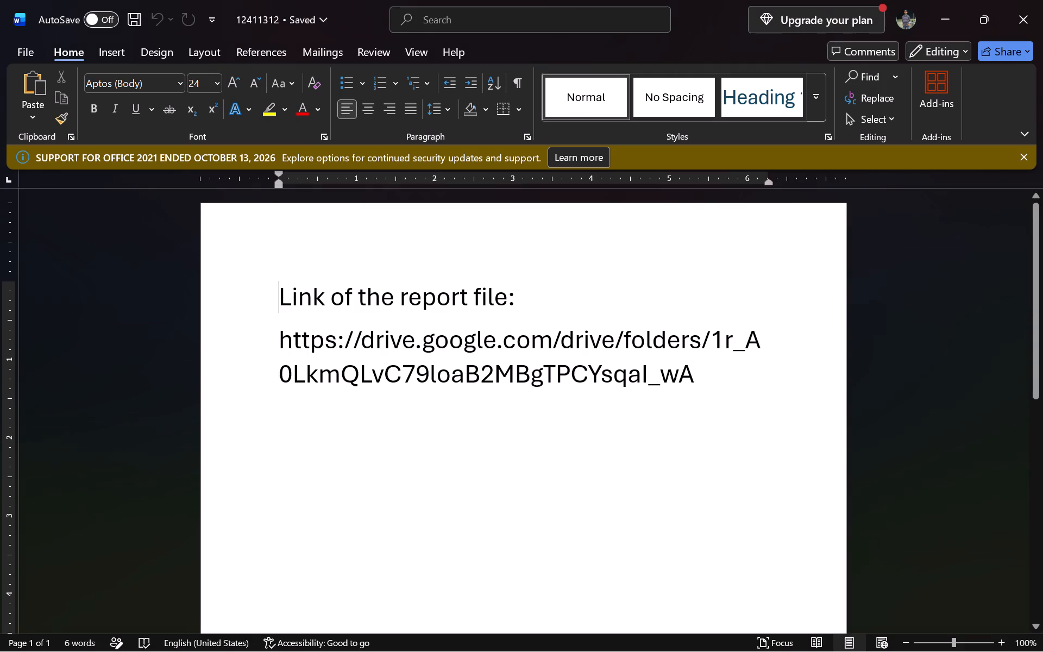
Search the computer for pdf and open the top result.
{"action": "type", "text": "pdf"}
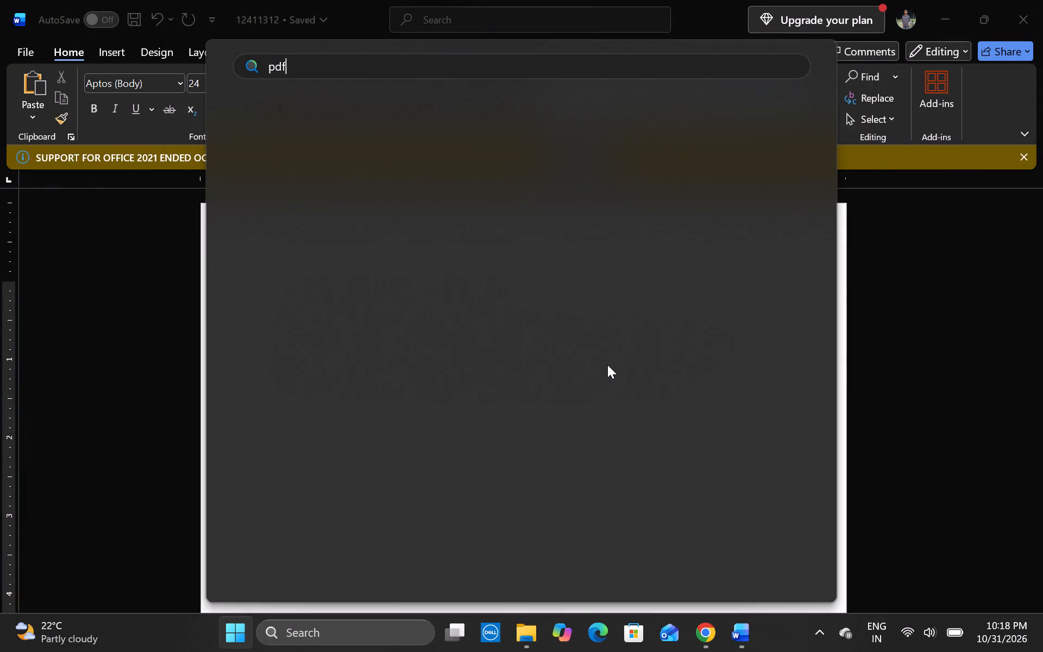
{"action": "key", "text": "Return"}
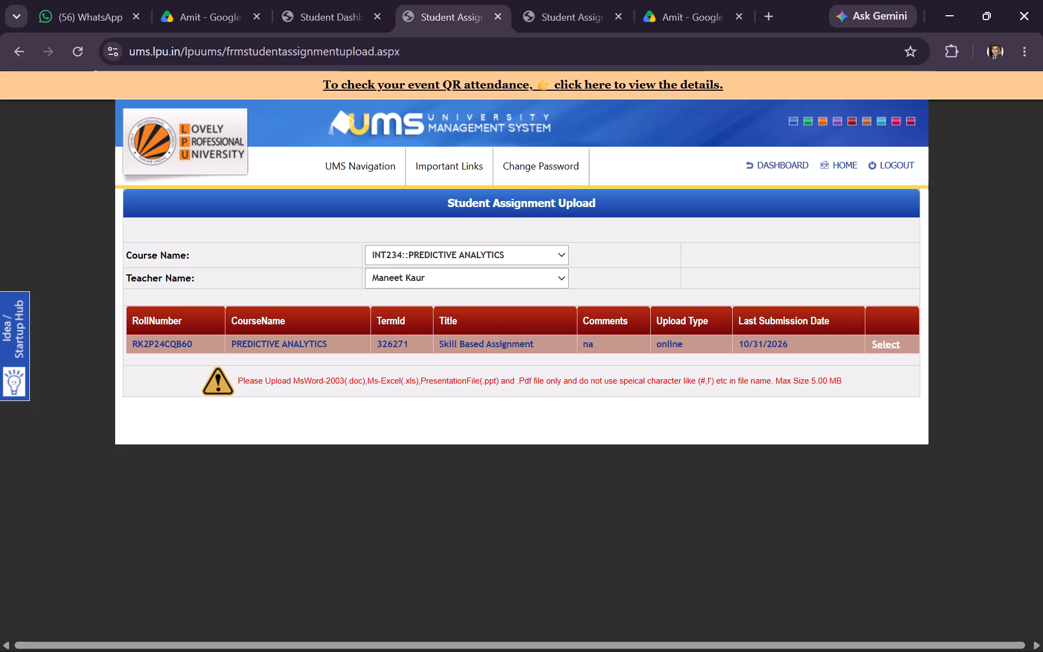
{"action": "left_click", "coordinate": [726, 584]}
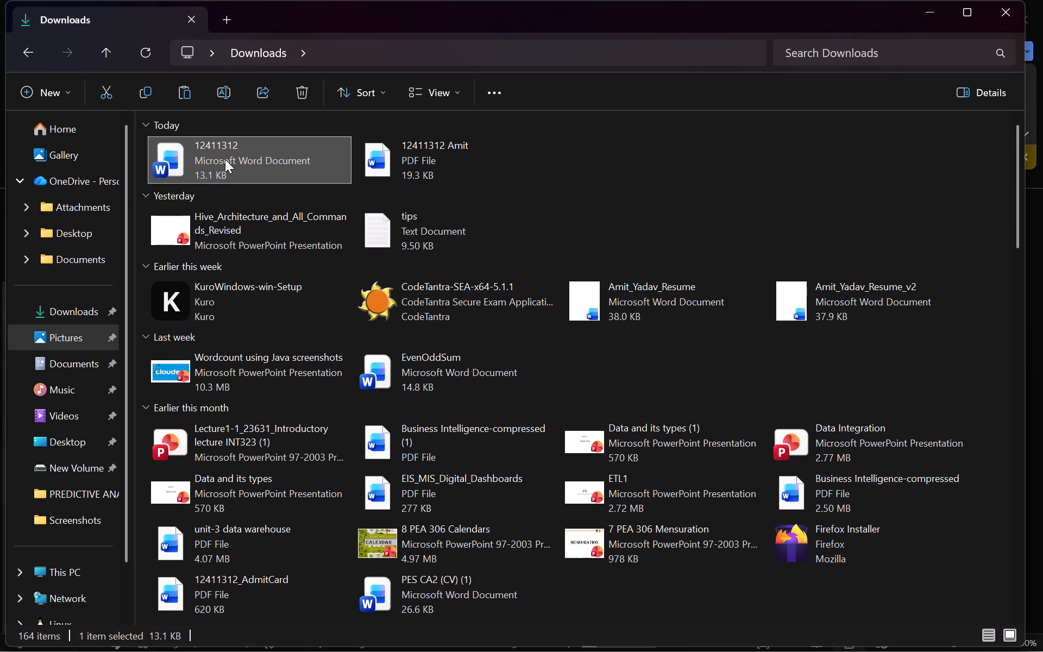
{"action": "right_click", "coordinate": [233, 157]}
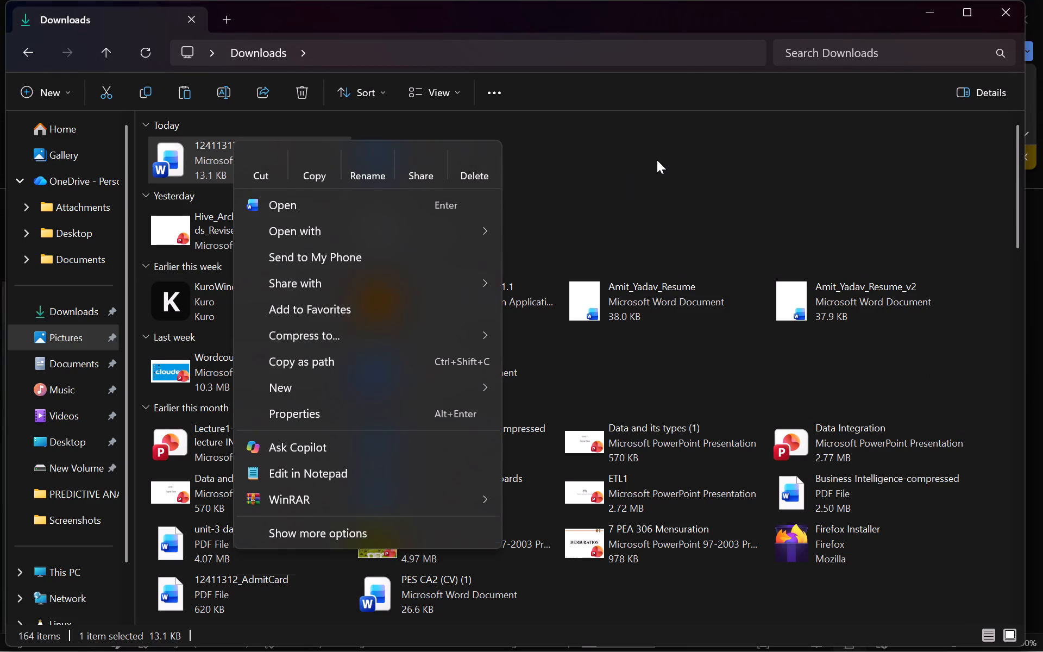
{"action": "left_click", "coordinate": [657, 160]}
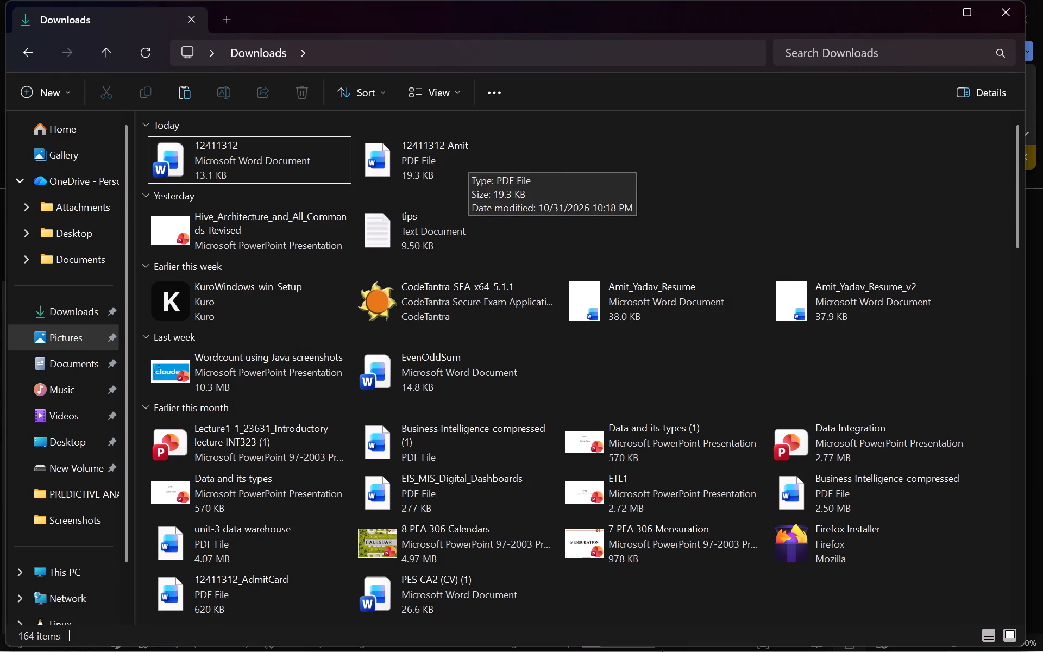
Look through the UserManual PDF in Word and close it.
{"action": "left_click", "coordinate": [731, 643]}
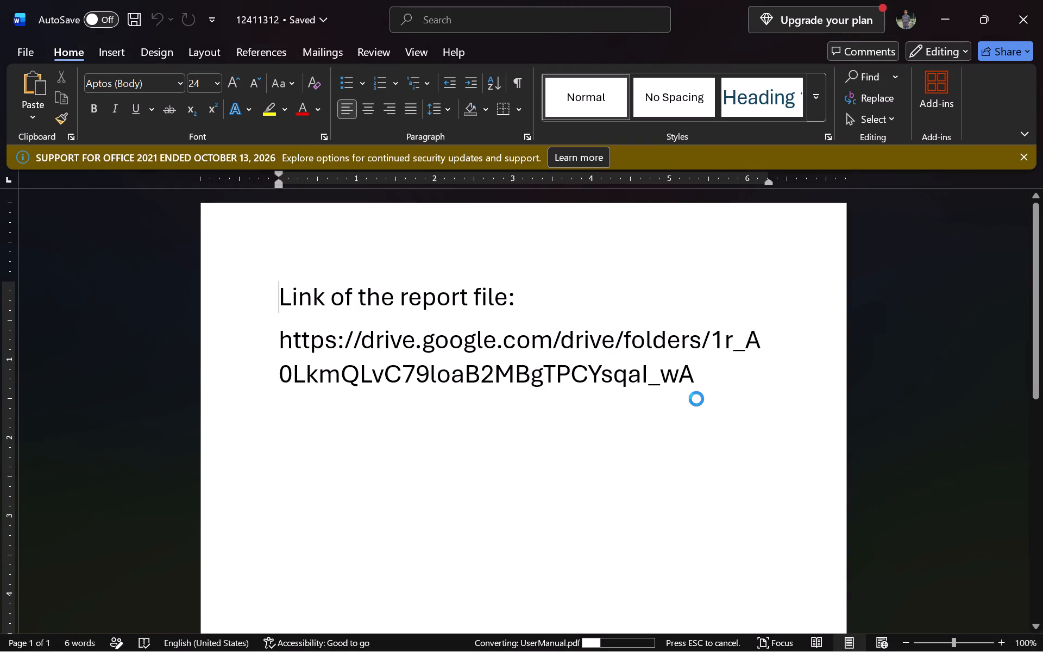
{"action": "left_click", "coordinate": [769, 351]}
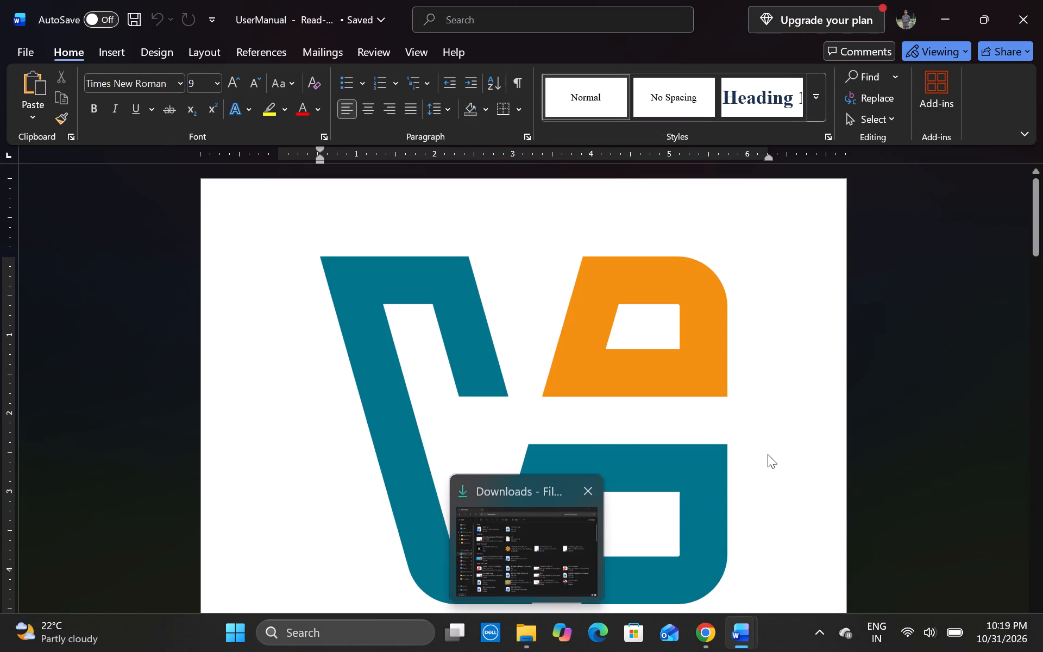
{"action": "left_click", "coordinate": [871, 436]}
{"action": "scroll", "coordinate": [871, 436], "scroll_direction": "down", "scroll_amount": 2}
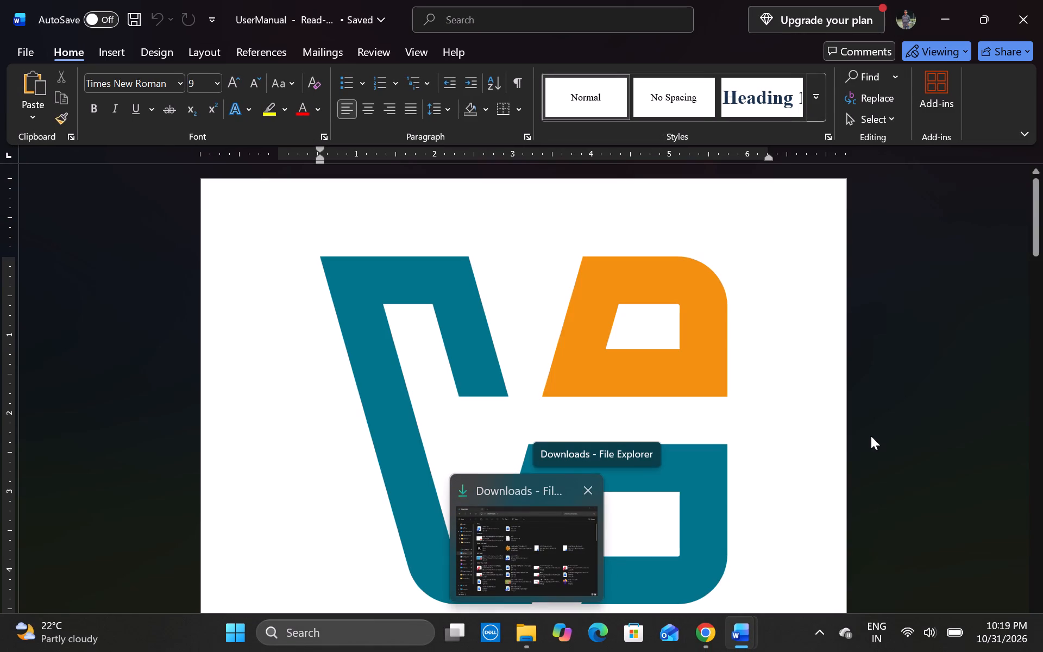
{"action": "scroll", "coordinate": [871, 436], "scroll_direction": "down", "scroll_amount": 8}
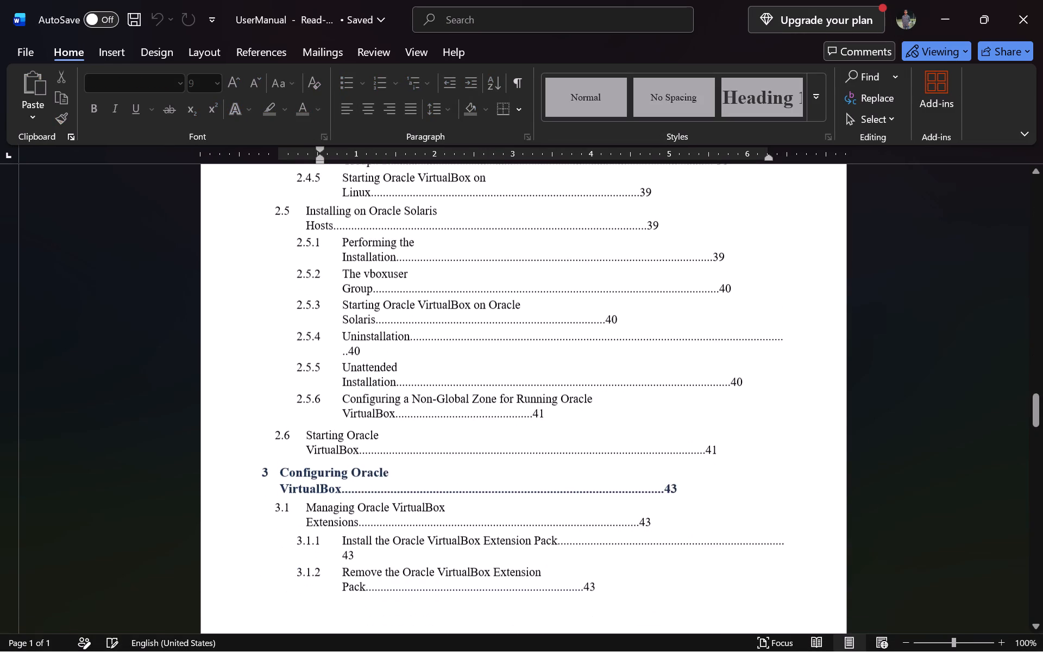
{"action": "scroll", "coordinate": [871, 436], "scroll_direction": "down", "scroll_amount": 3}
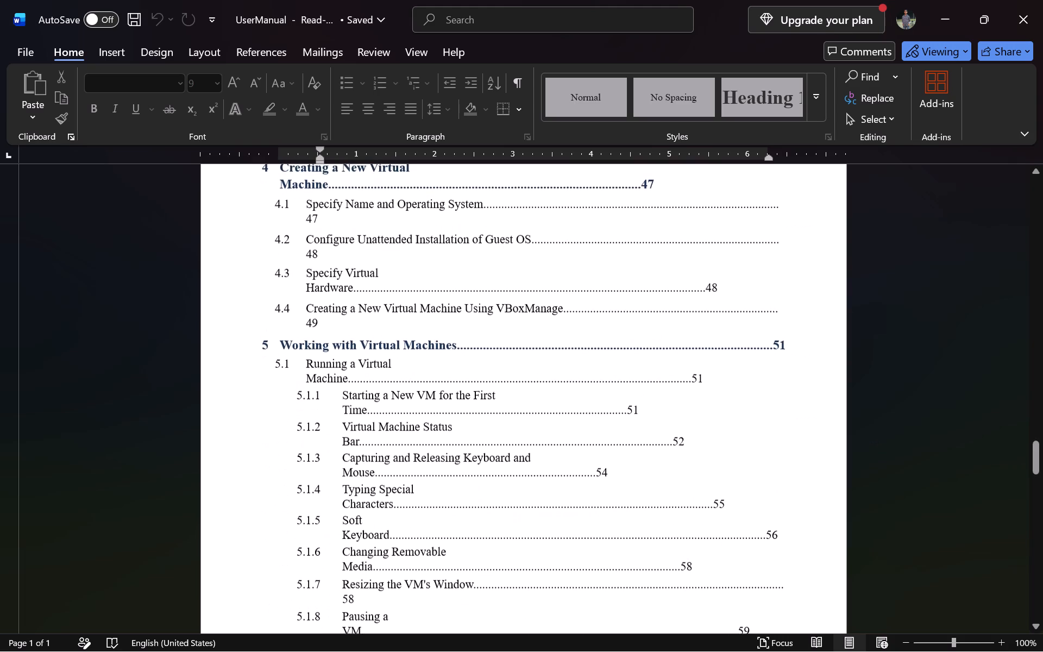
{"action": "scroll", "coordinate": [871, 436], "scroll_direction": "up", "scroll_amount": 14}
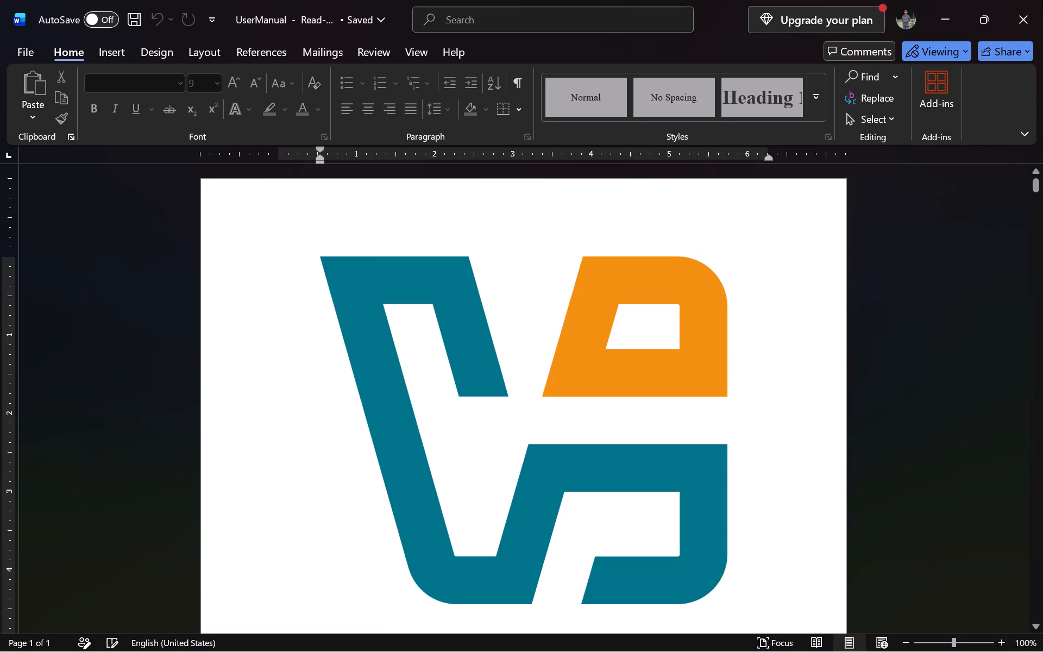
{"action": "left_click", "coordinate": [1021, 27]}
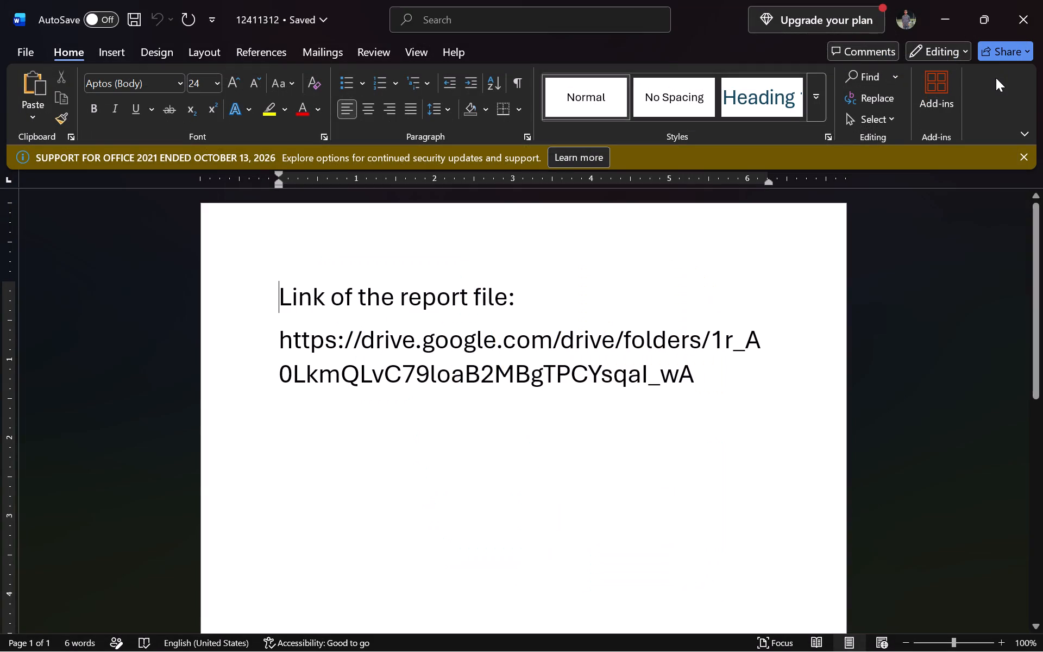
Open the newly saved PDF from the Downloads folder to check the report link, and close it.
{"action": "left_click", "coordinate": [533, 636]}
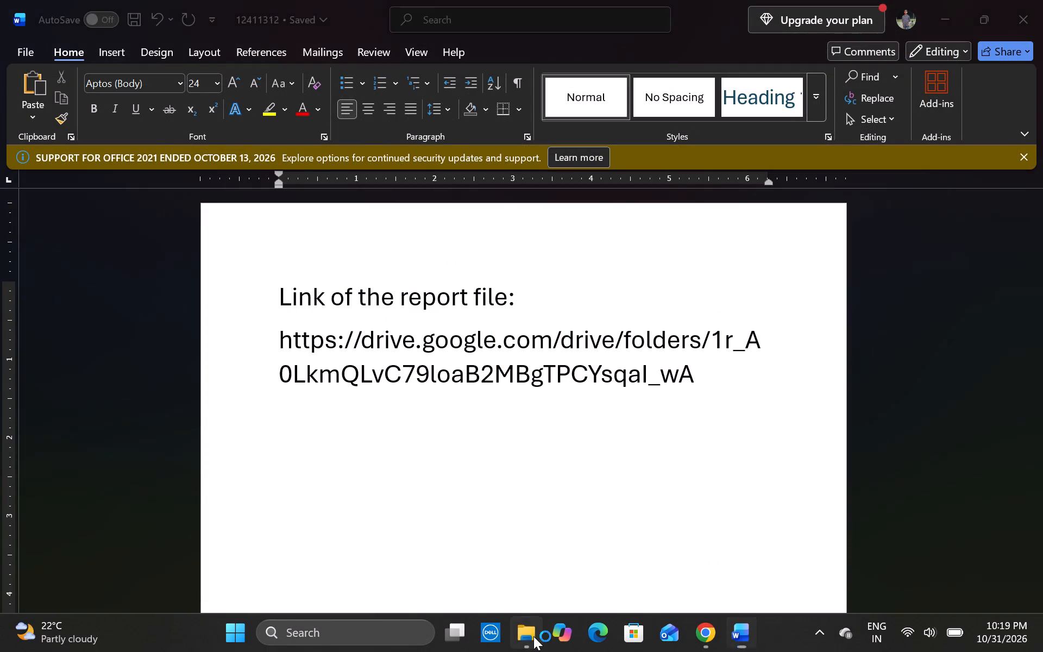
{"action": "triple_click", "coordinate": [406, 170]}
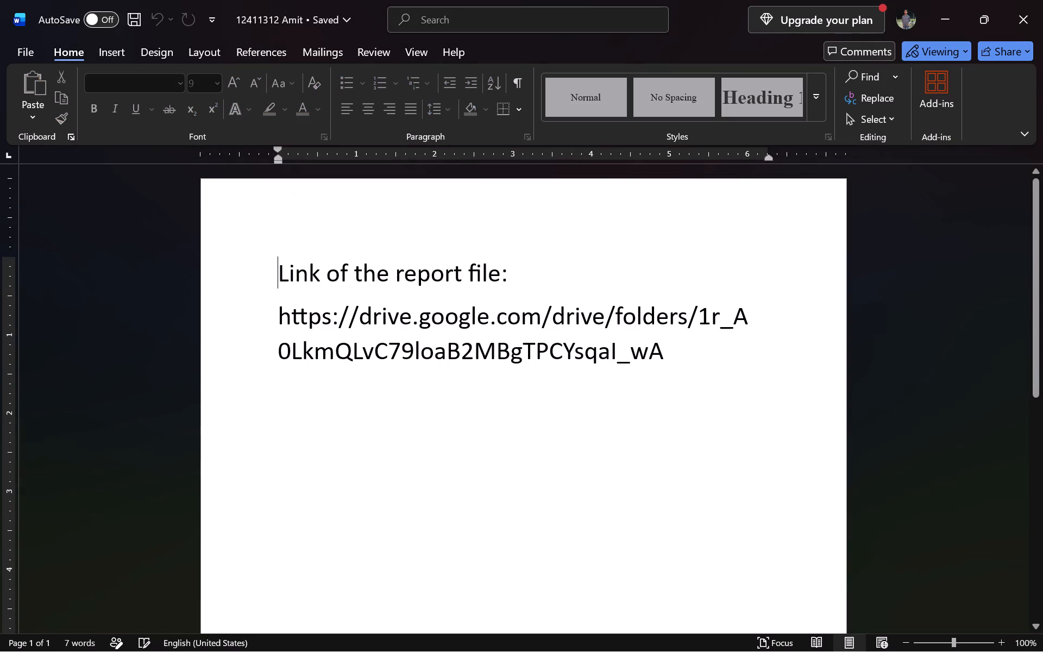
{"action": "left_click", "coordinate": [1042, 0]}
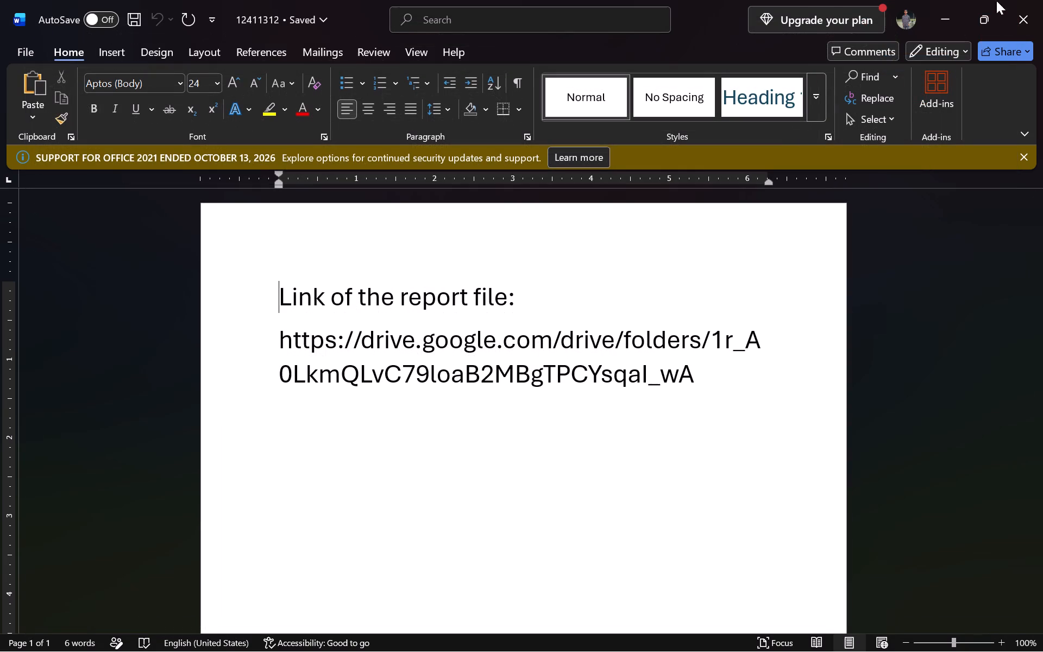
Switch back to the UMS assignment upload page in Chrome.
{"action": "left_click", "coordinate": [944, 8]}
{"action": "left_click", "coordinate": [944, 8]}
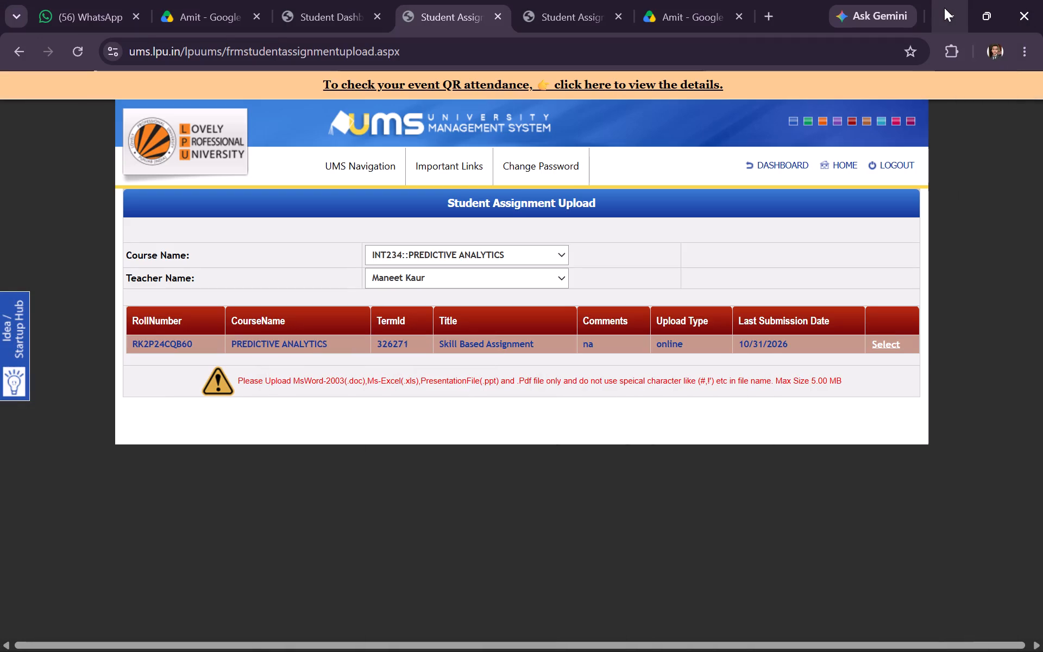
Leave Chrome, close the source Word document containing the report link, and return to the Downloads folder.
{"action": "left_click", "coordinate": [944, 8]}
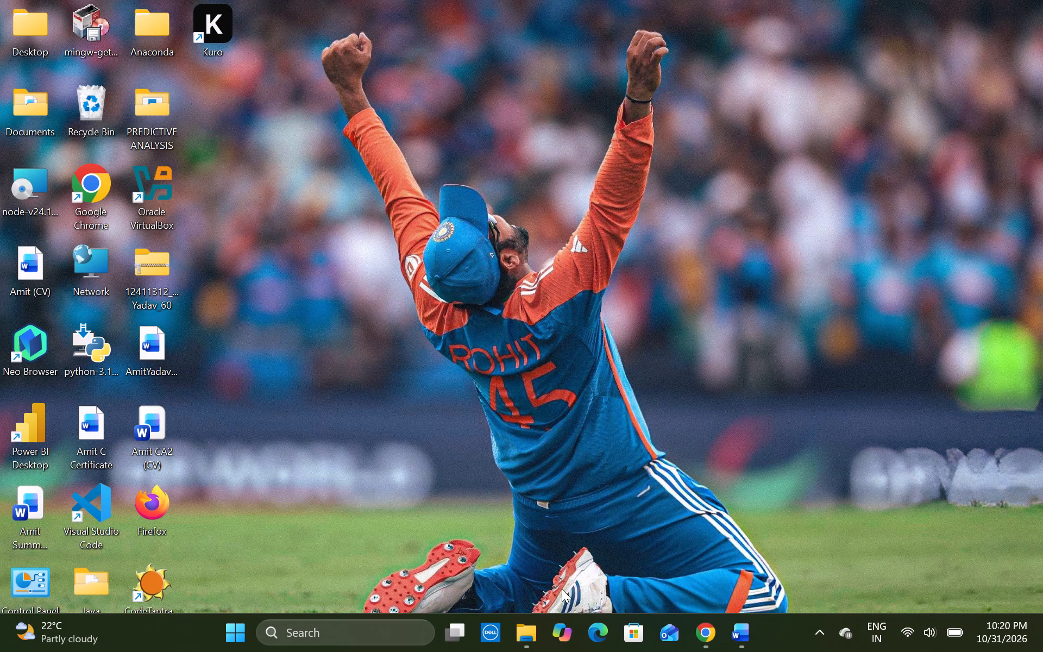
{"action": "left_click", "coordinate": [525, 636]}
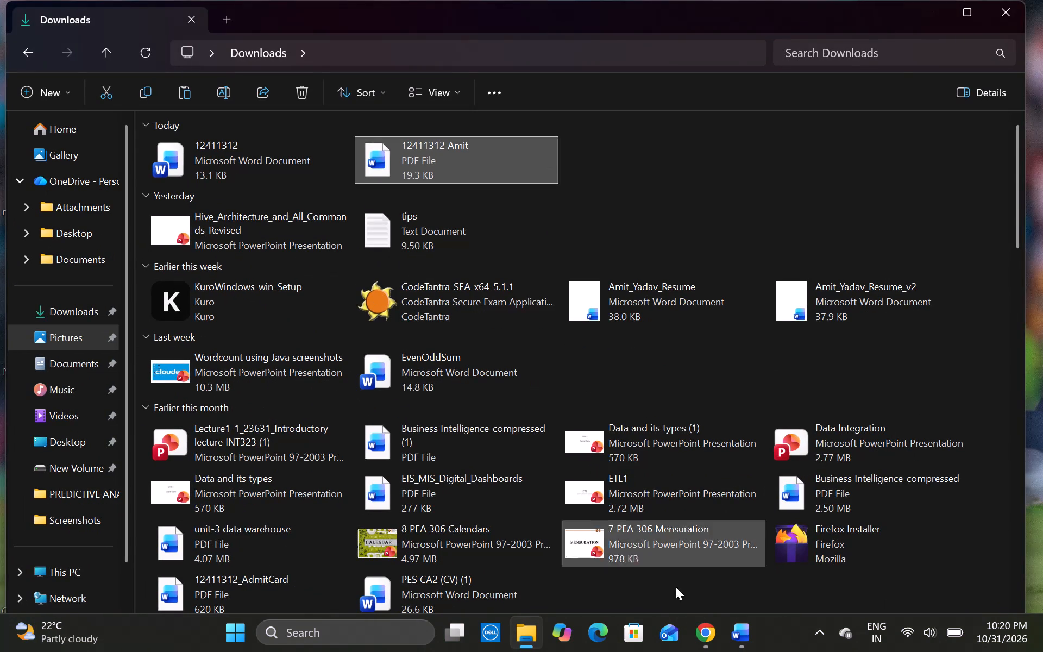
{"action": "left_click", "coordinate": [742, 642]}
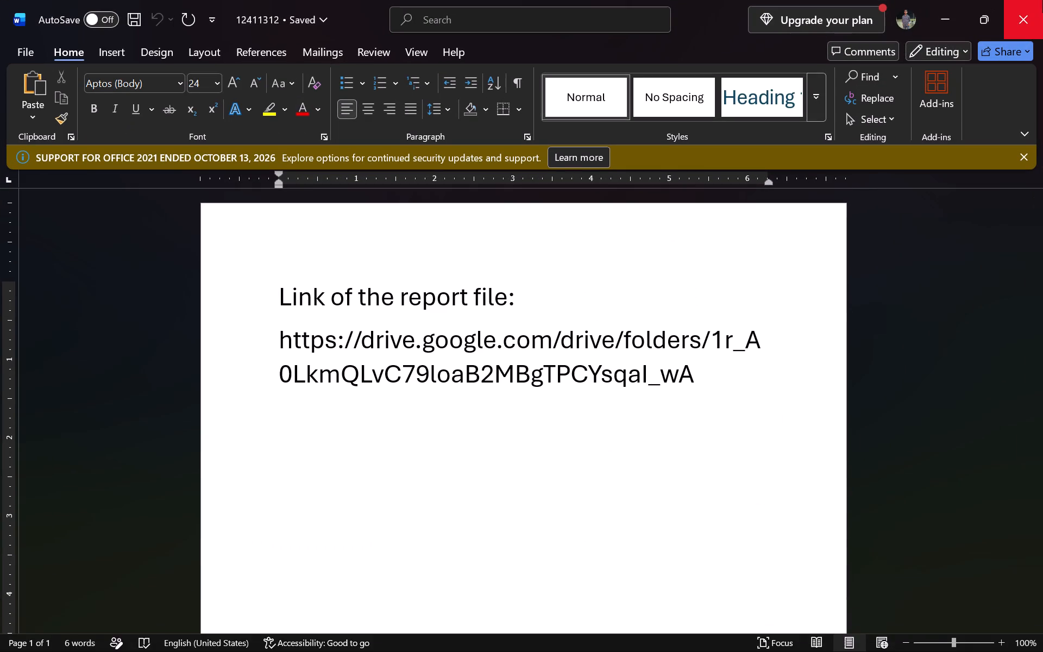
{"action": "left_click", "coordinate": [1042, 0]}
Open the previously saved PDF from the Downloads folder to check the report link.
{"action": "double_click", "coordinate": [474, 169]}
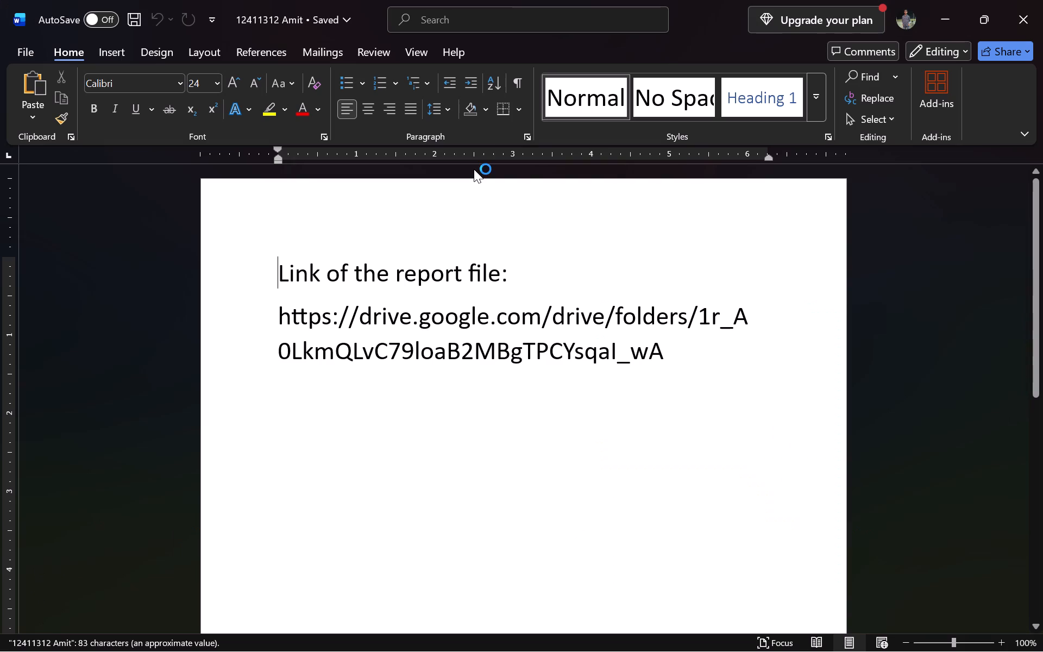
{"action": "left_click", "coordinate": [501, 256]}
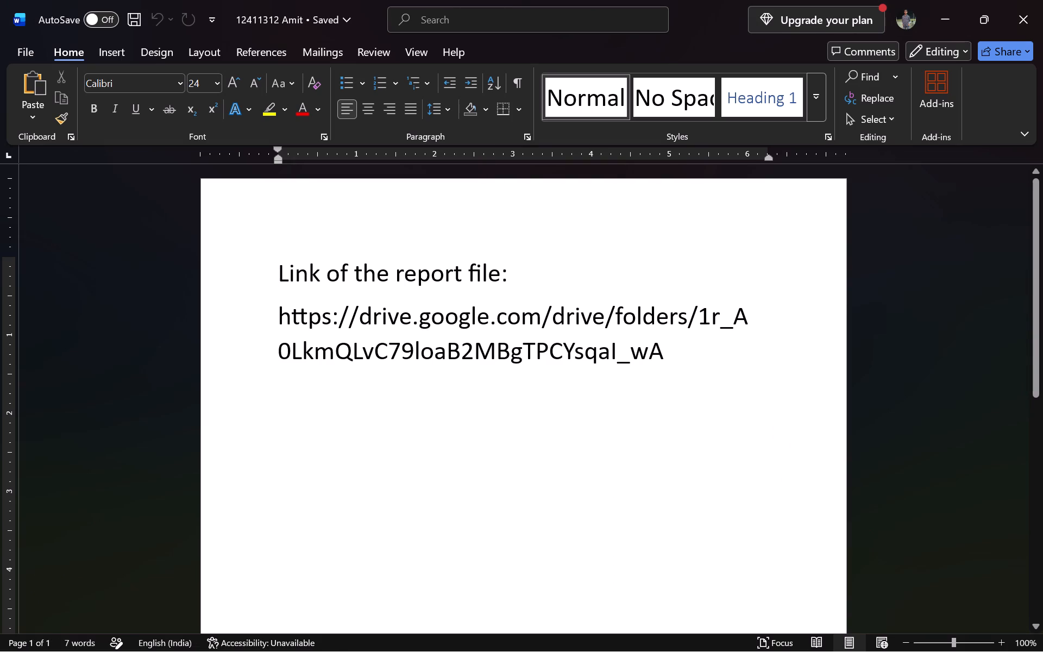
{"action": "left_click", "coordinate": [543, 294]}
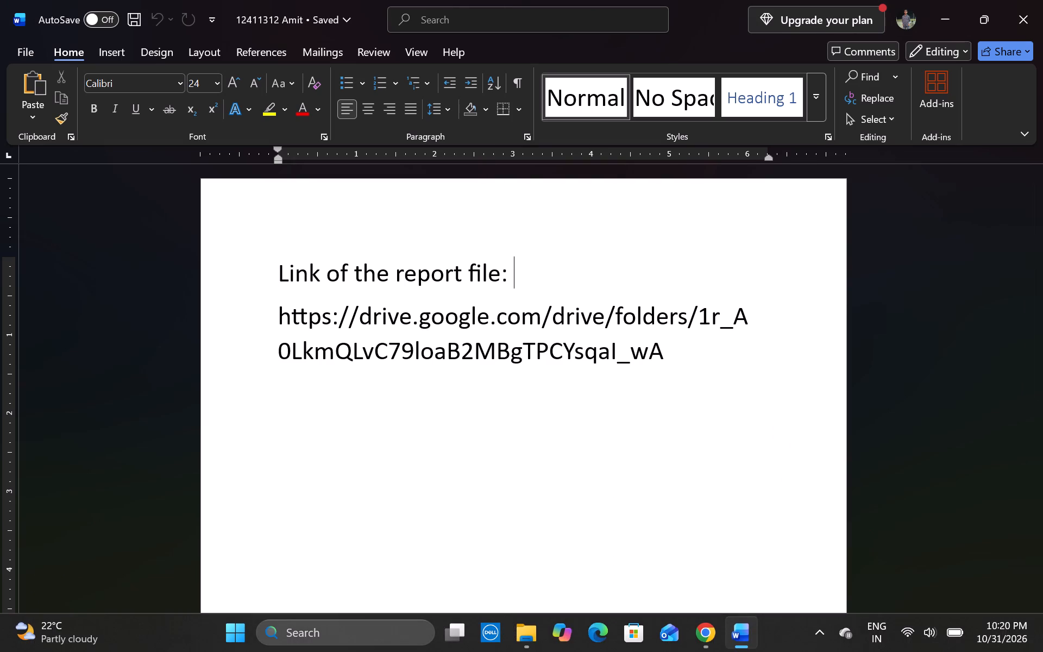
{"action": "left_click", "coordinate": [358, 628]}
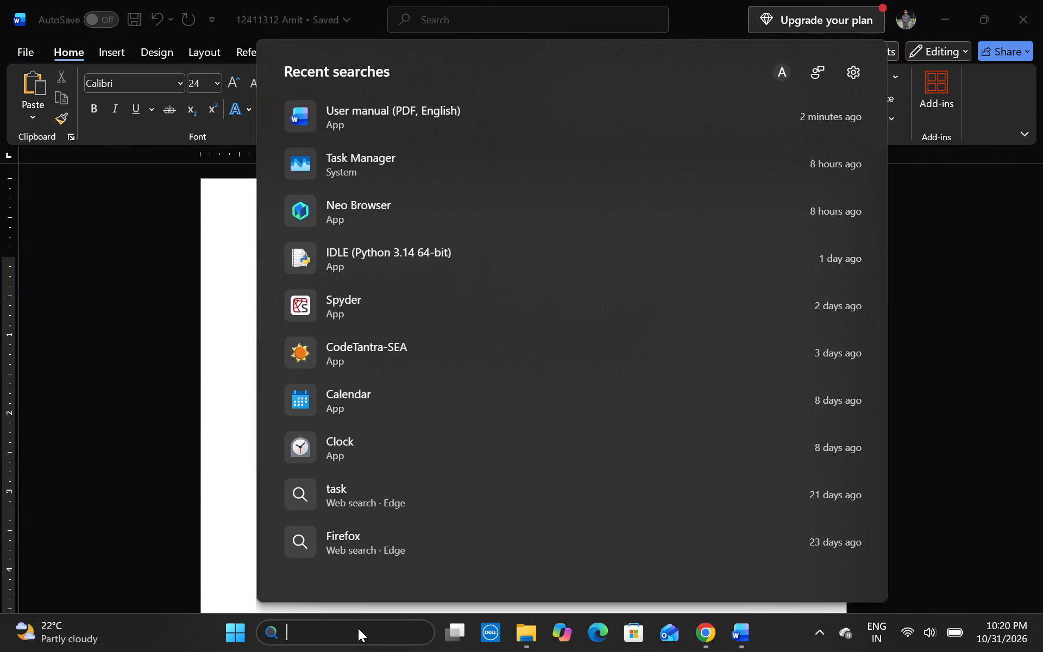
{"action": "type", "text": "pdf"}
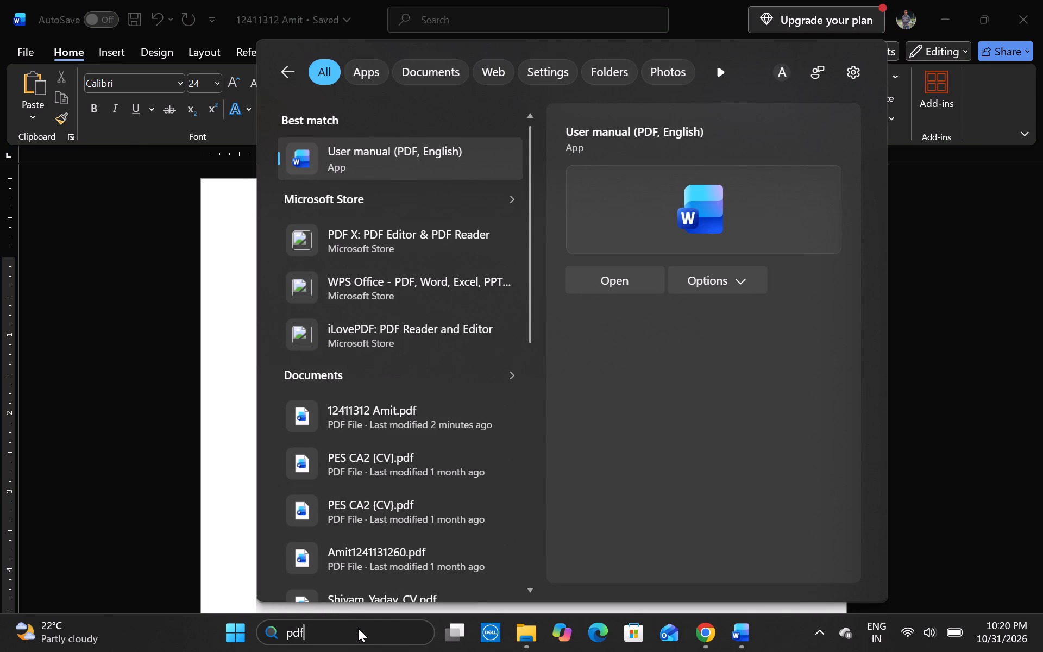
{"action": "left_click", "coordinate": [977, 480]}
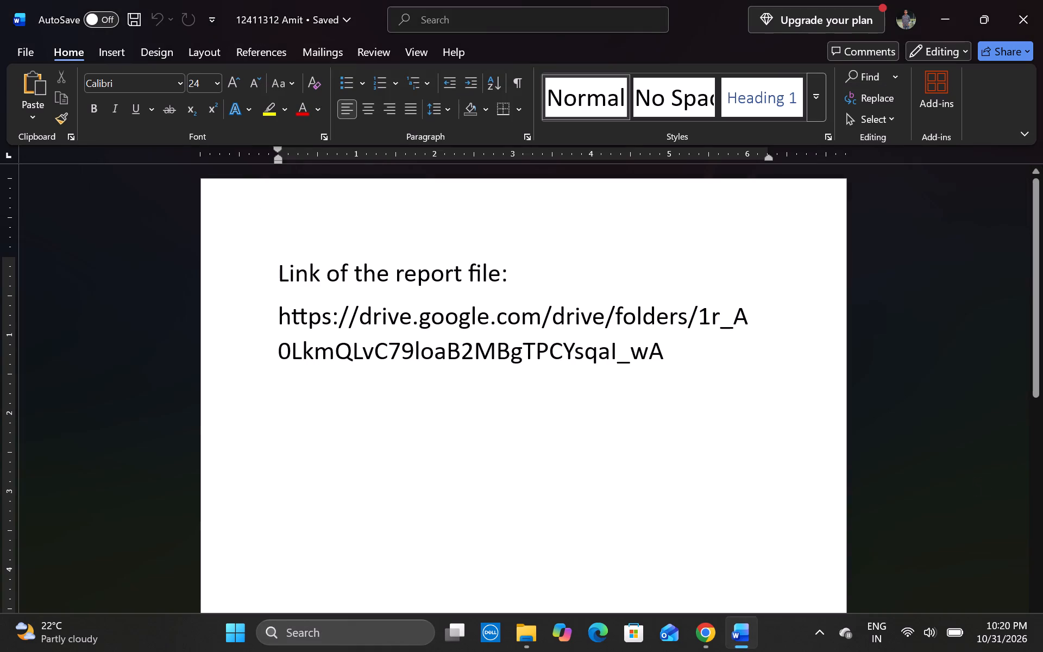
Switch to Chrome, search for "word to pdf" in a new tab, and open iLovePDF's Word to PDF converter.
{"action": "left_click", "coordinate": [696, 644]}
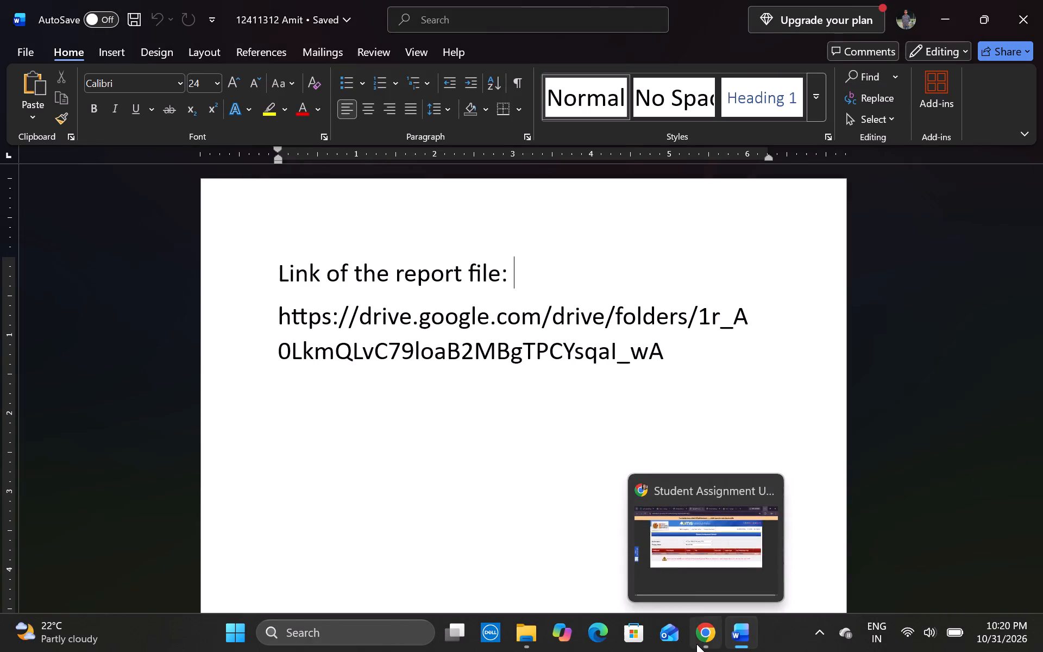
{"action": "key", "text": "ctrl+t"}
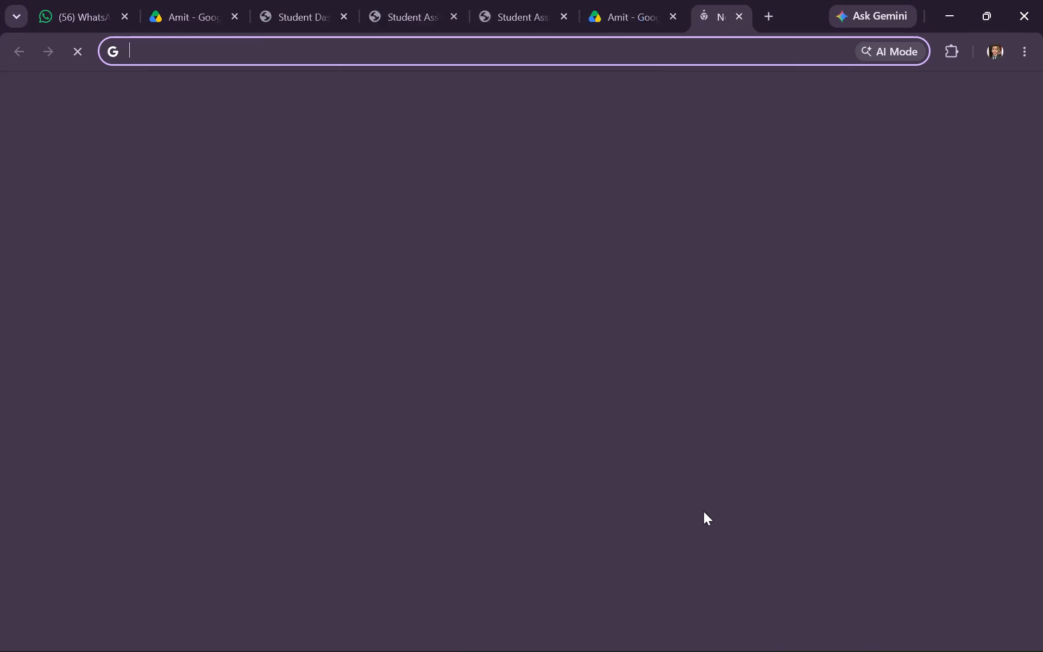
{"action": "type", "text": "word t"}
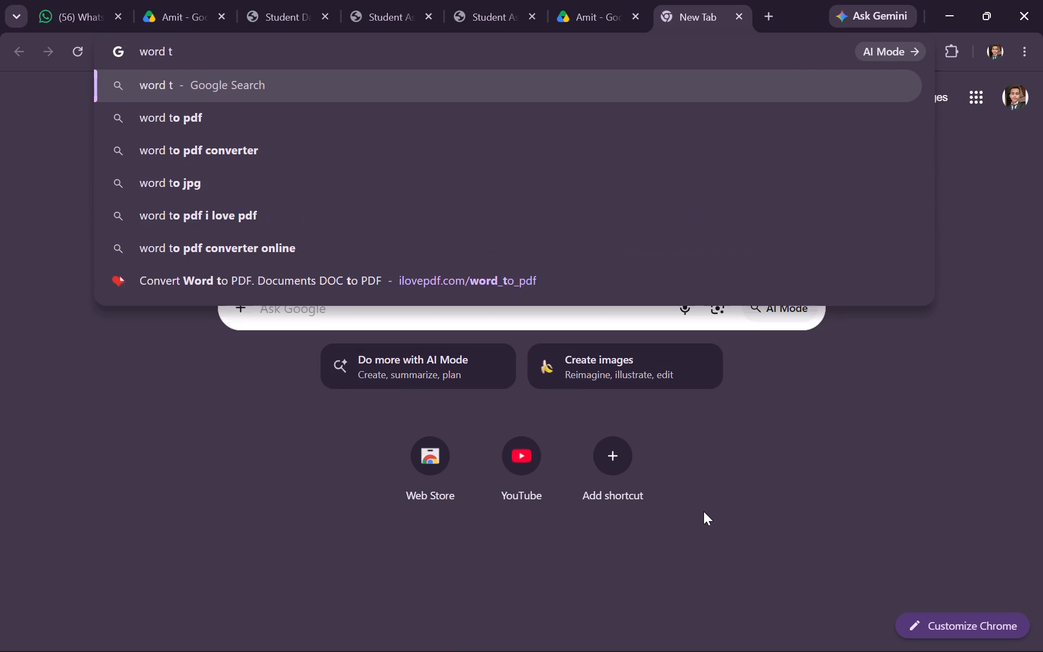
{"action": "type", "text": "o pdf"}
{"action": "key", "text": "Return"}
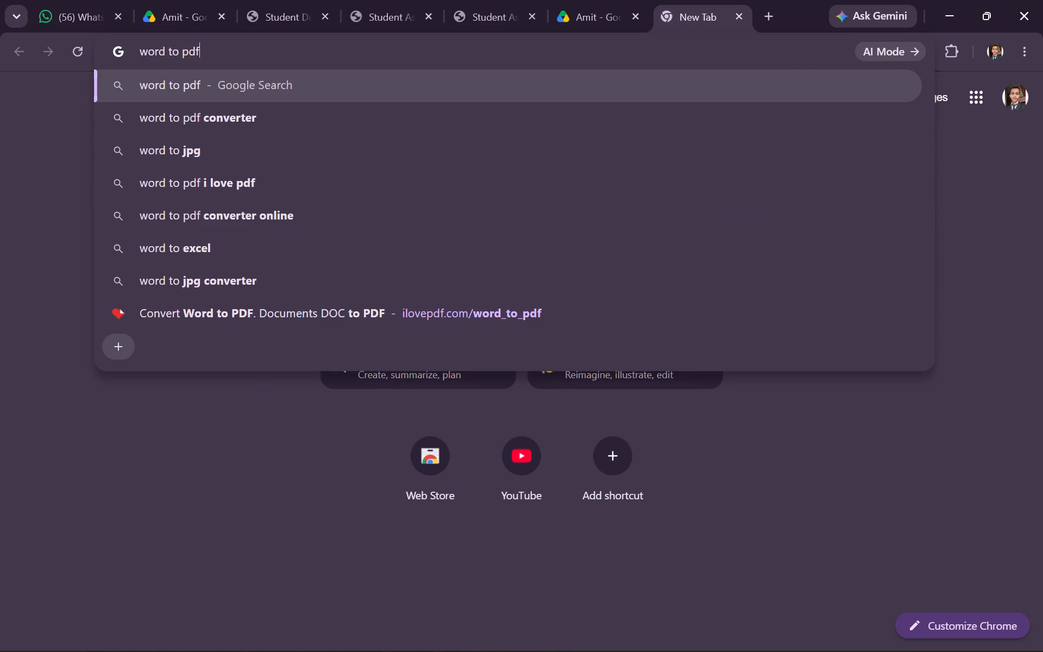
{"action": "left_click", "coordinate": [185, 242]}
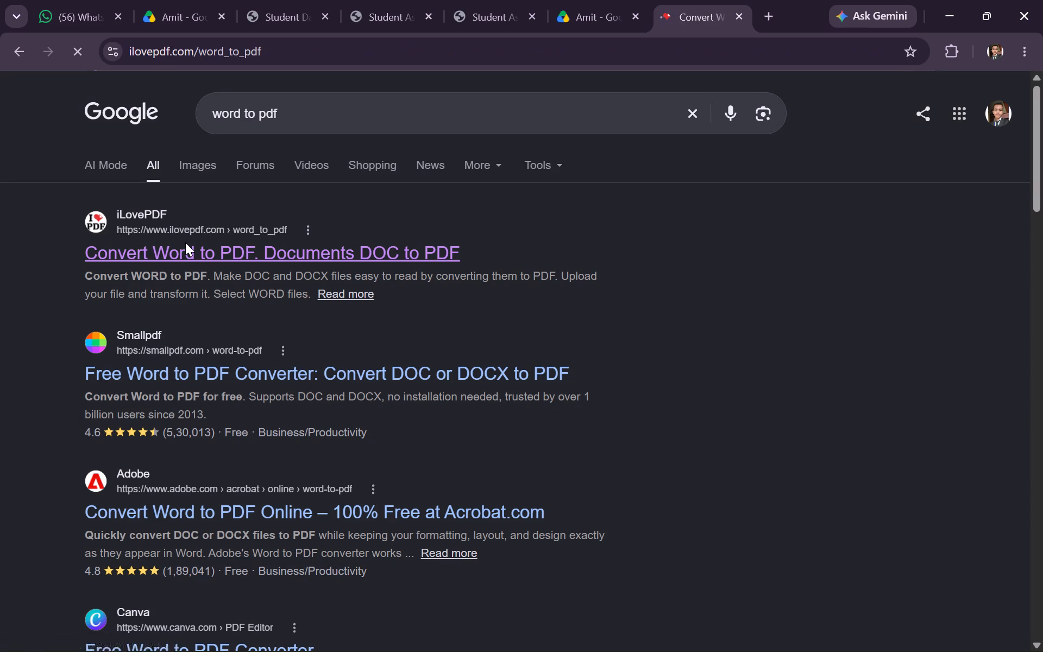
Upload the source Word document named with the registration number from Downloads and convert it to PDF.
{"action": "left_click", "coordinate": [506, 284]}
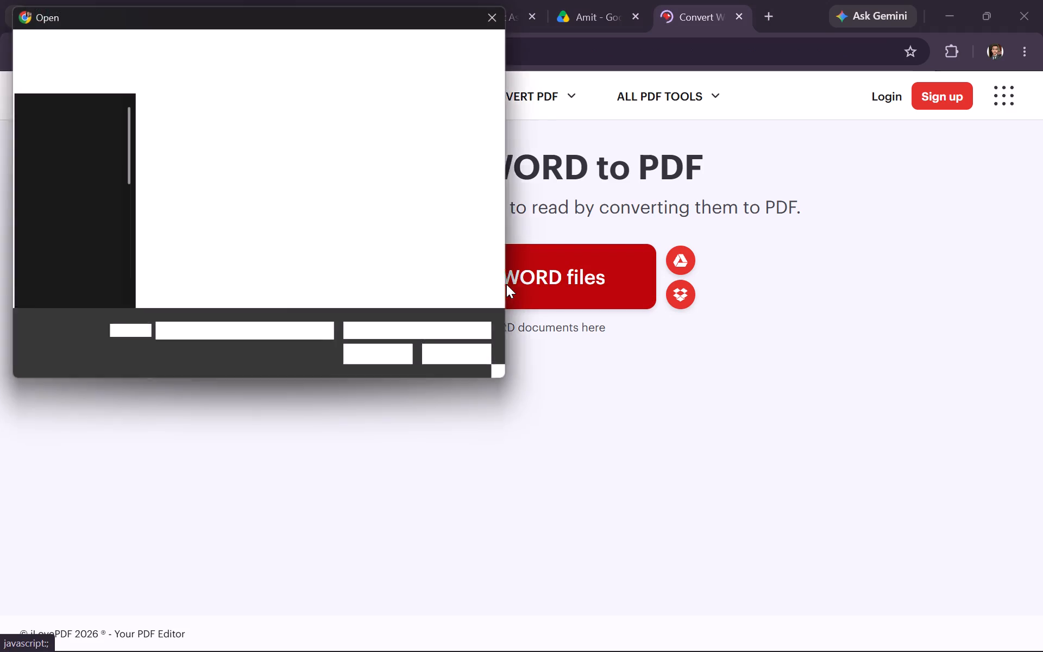
{"action": "left_click_drag", "start_coordinate": [233, 143], "coordinate": [215, 126]}
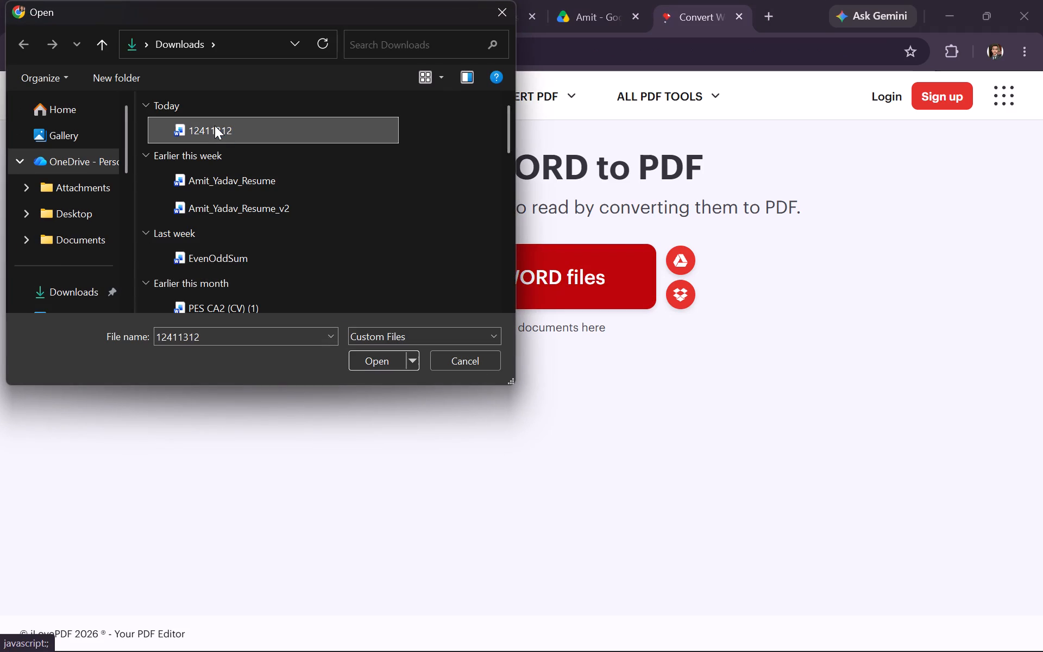
{"action": "double_click", "coordinate": [215, 126]}
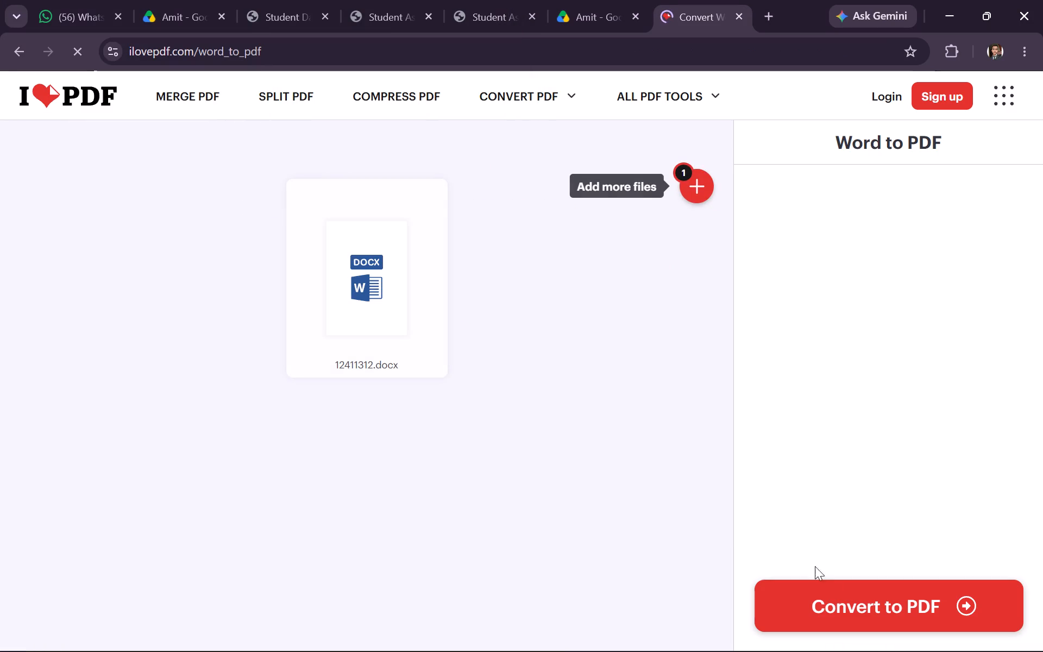
{"action": "left_click", "coordinate": [831, 587]}
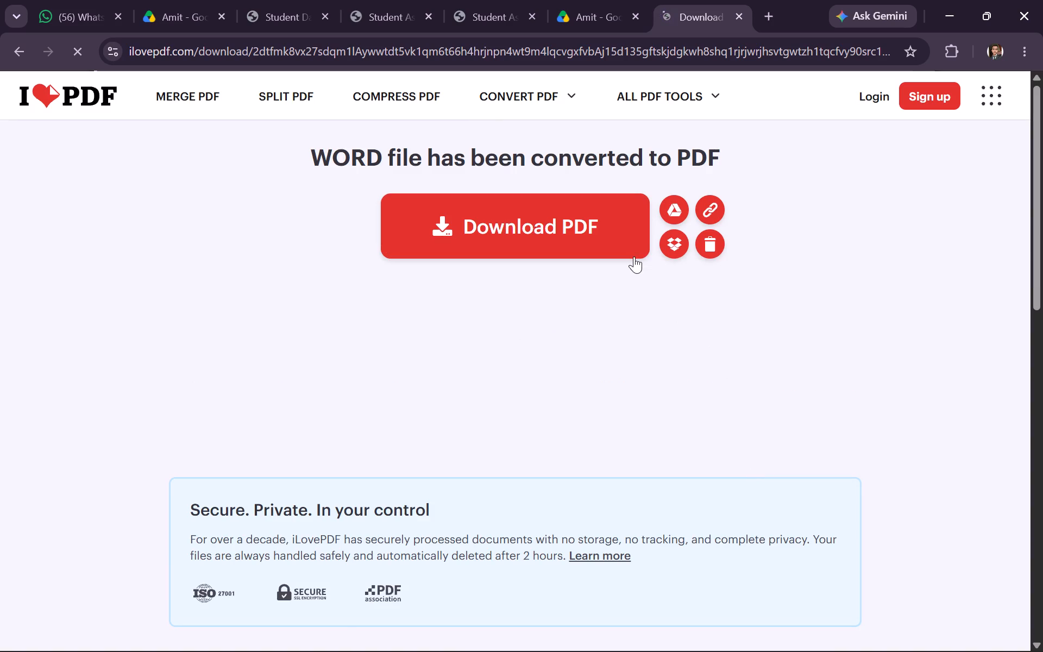
Download the converted PDF and try to save it in the Downloads folder under its default name, declining to replace the existing file.
{"action": "left_click", "coordinate": [565, 227]}
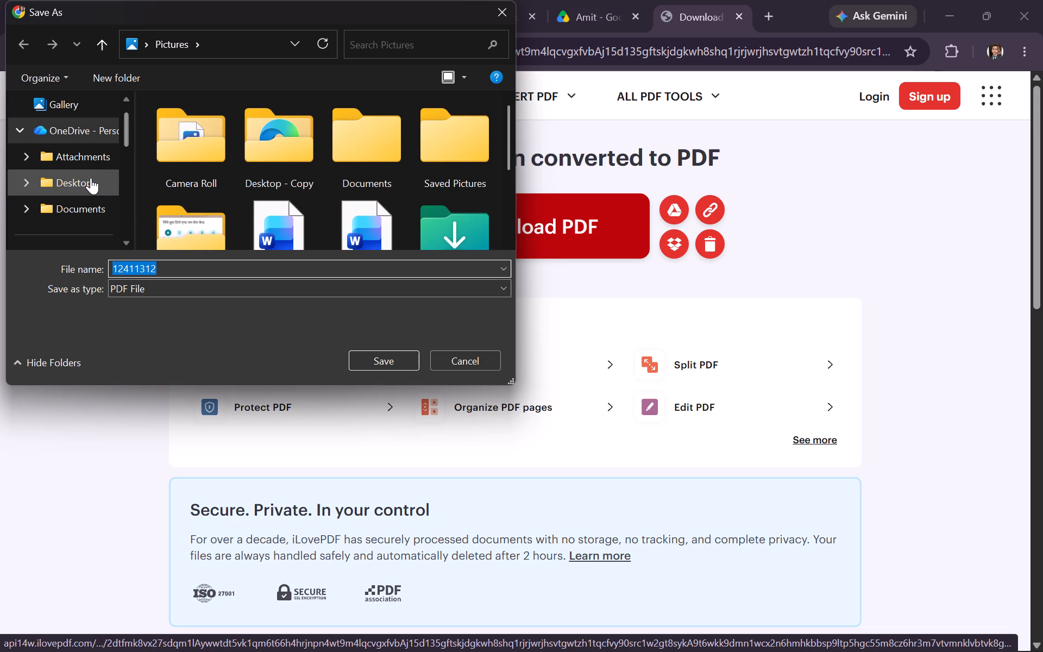
{"action": "scroll", "coordinate": [91, 178], "scroll_direction": "up", "scroll_amount": 4}
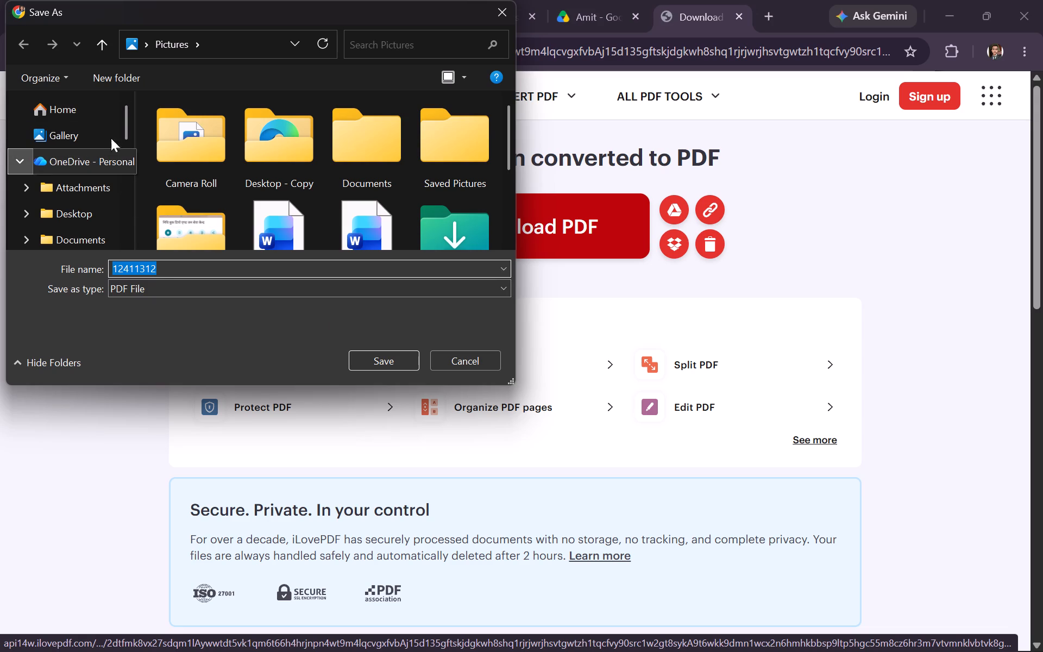
{"action": "scroll", "coordinate": [78, 210], "scroll_direction": "down", "scroll_amount": 1}
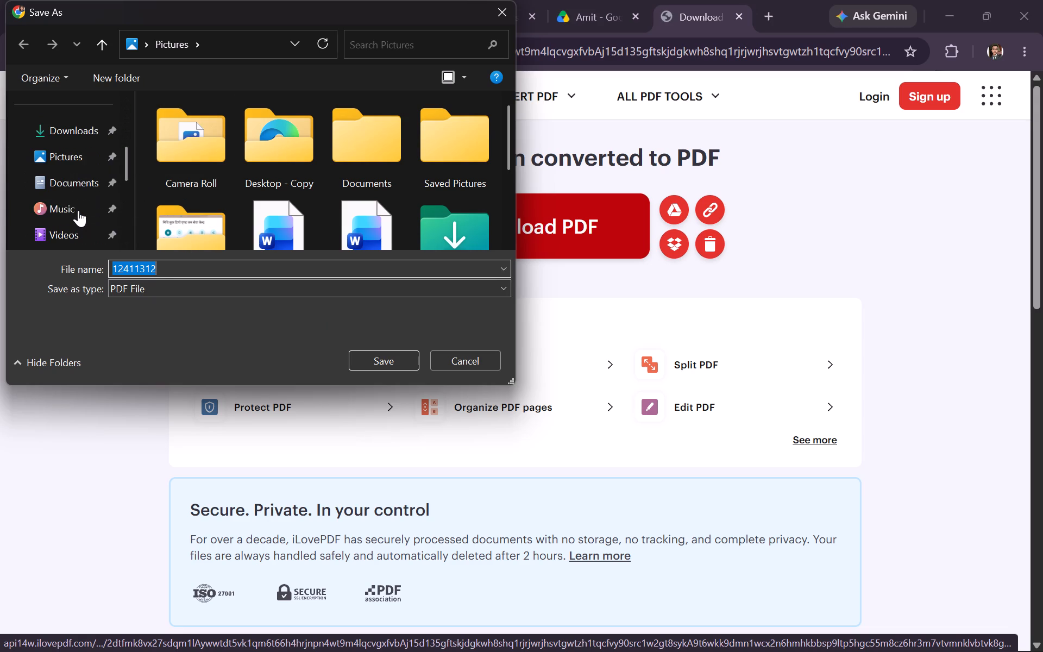
{"action": "scroll", "coordinate": [78, 210], "scroll_direction": "down", "scroll_amount": 1}
{"action": "left_click", "coordinate": [68, 142]}
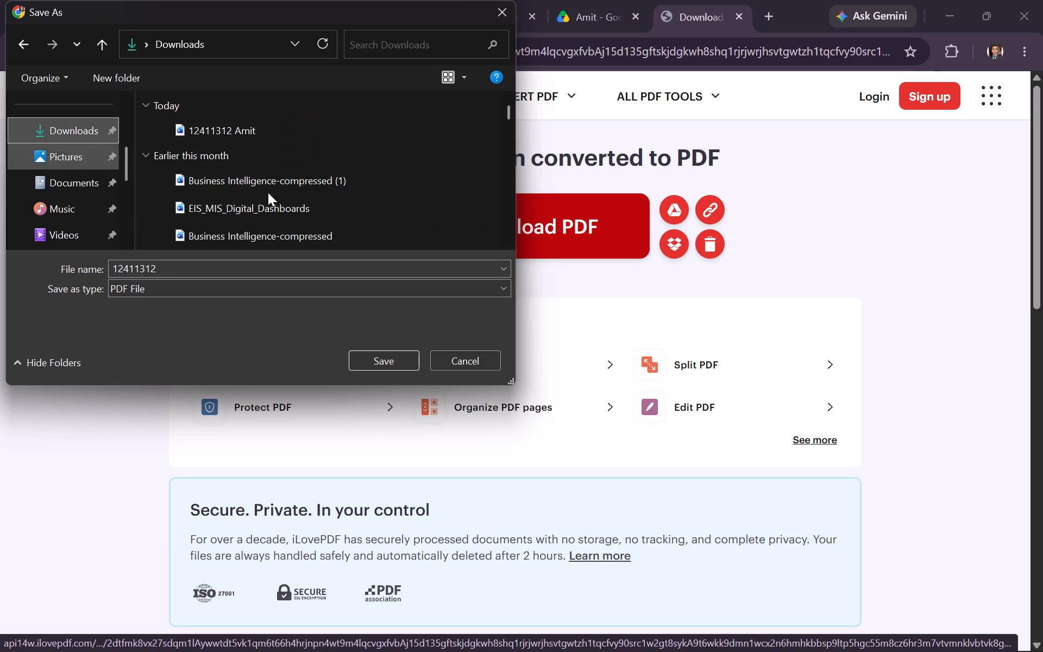
{"action": "left_click", "coordinate": [389, 356]}
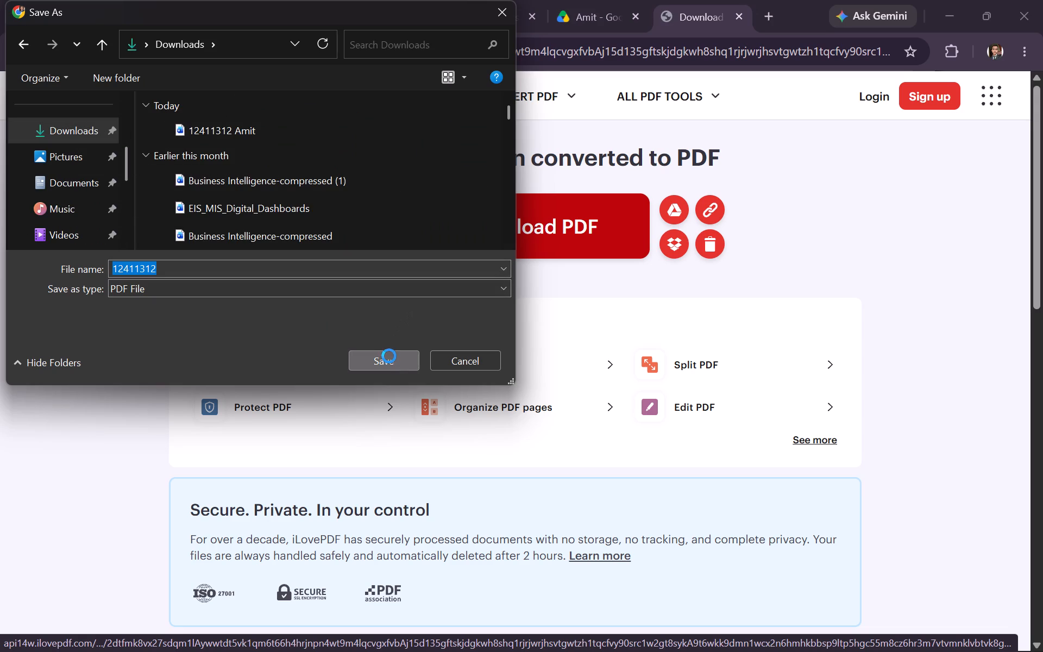
{"action": "left_click", "coordinate": [638, 342]}
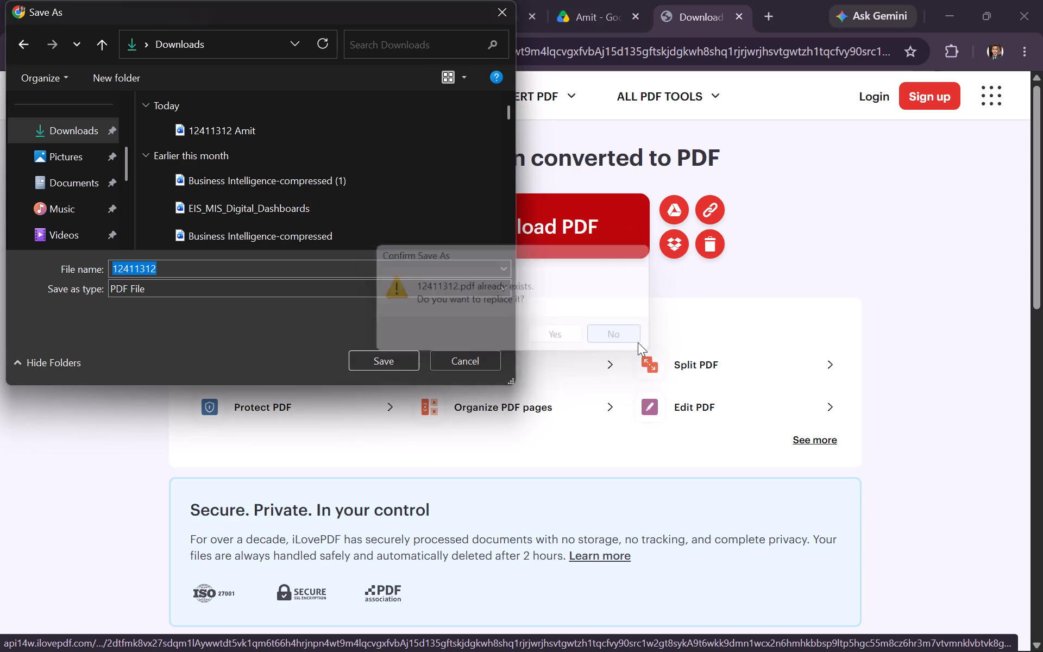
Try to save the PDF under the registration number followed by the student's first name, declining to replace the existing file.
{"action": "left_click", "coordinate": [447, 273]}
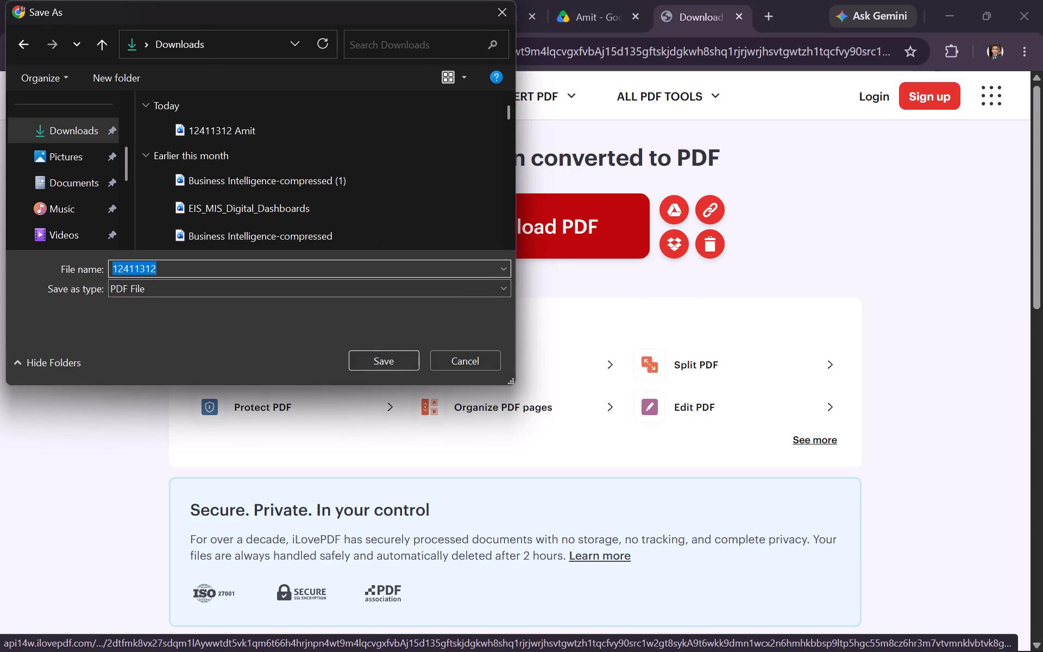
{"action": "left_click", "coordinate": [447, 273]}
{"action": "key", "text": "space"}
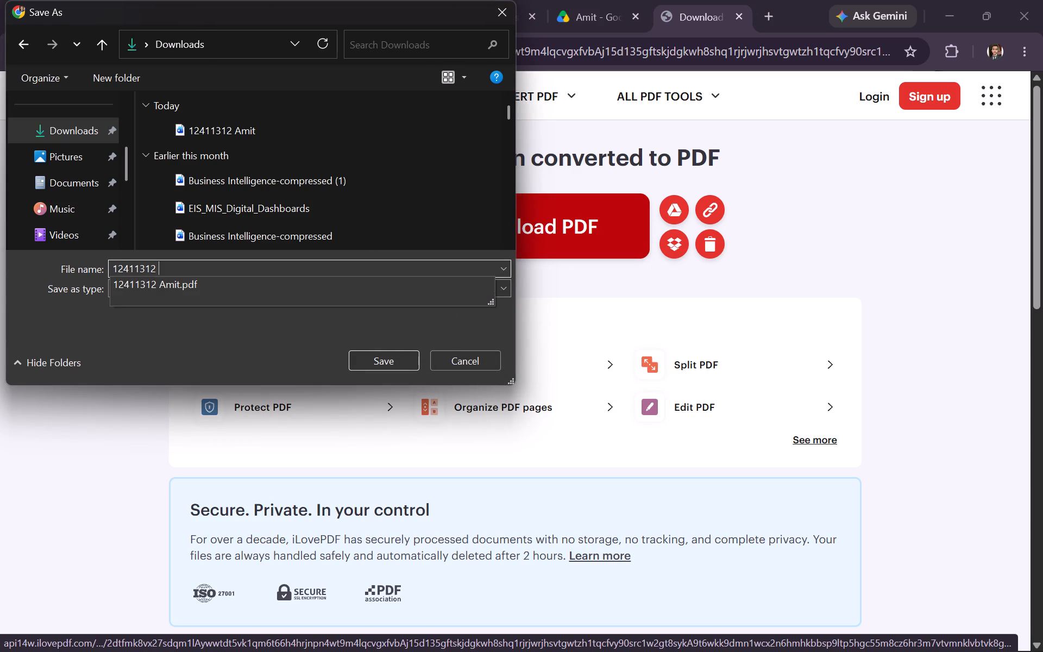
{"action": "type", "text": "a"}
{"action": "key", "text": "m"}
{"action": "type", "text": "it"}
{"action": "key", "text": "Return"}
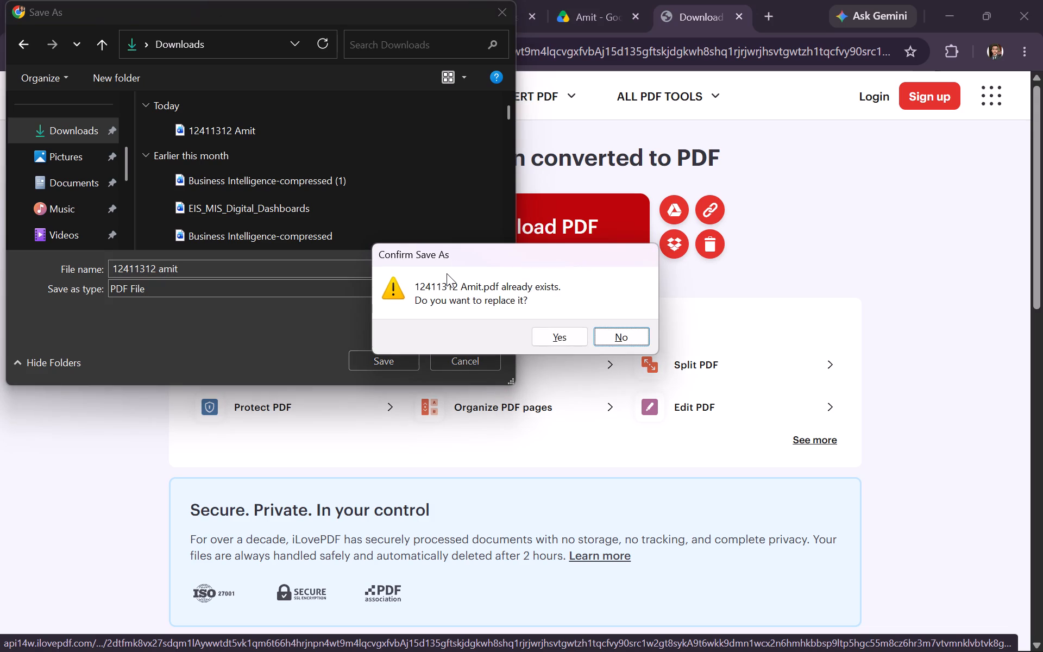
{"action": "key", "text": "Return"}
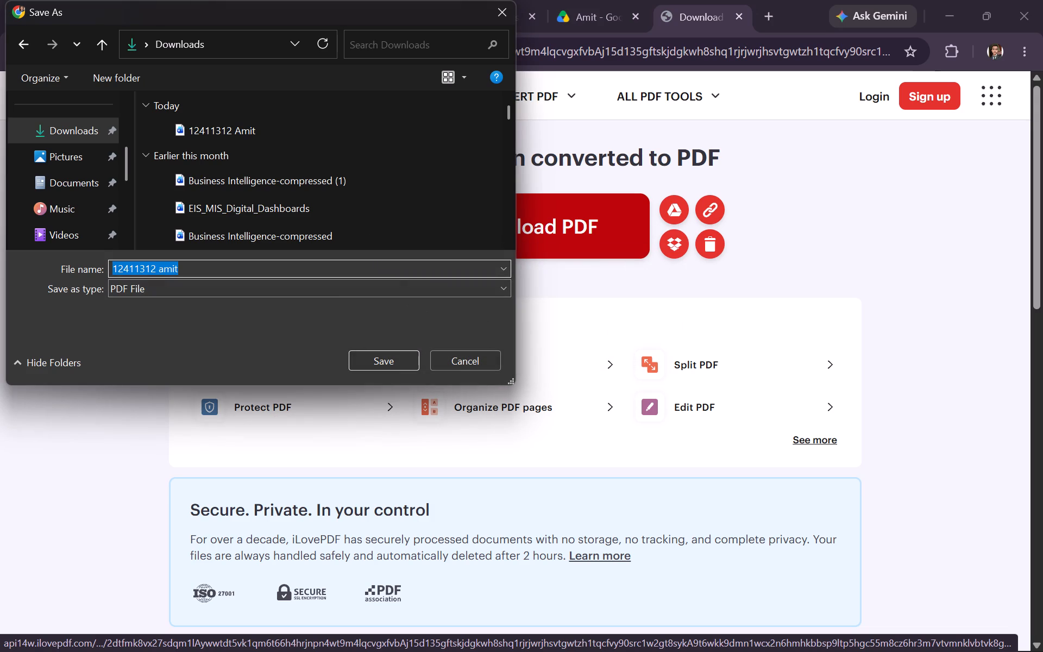
Save the PDF in the Downloads folder, named with the registration number followed by the student's first and last name without a space between them.
{"action": "left_click", "coordinate": [393, 266]}
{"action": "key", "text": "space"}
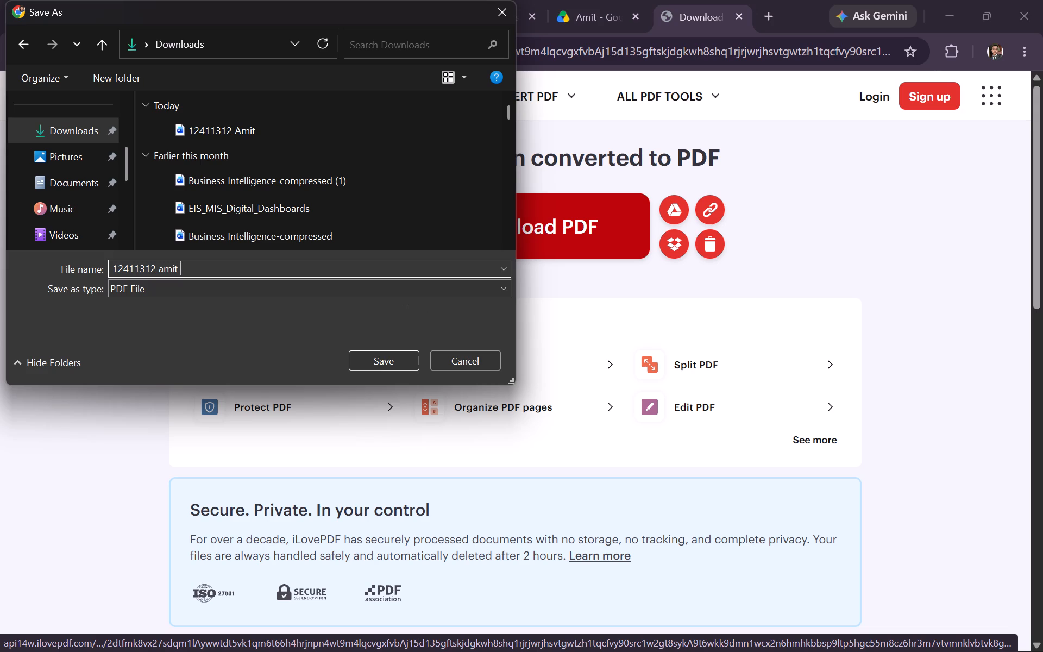
{"action": "key", "text": "BackSpace"}
{"action": "key", "text": "BackSpace"}
{"action": "key", "text": "BackSpace"}
{"action": "key", "text": "BackSpace"}
{"action": "key", "text": "BackSpace"}
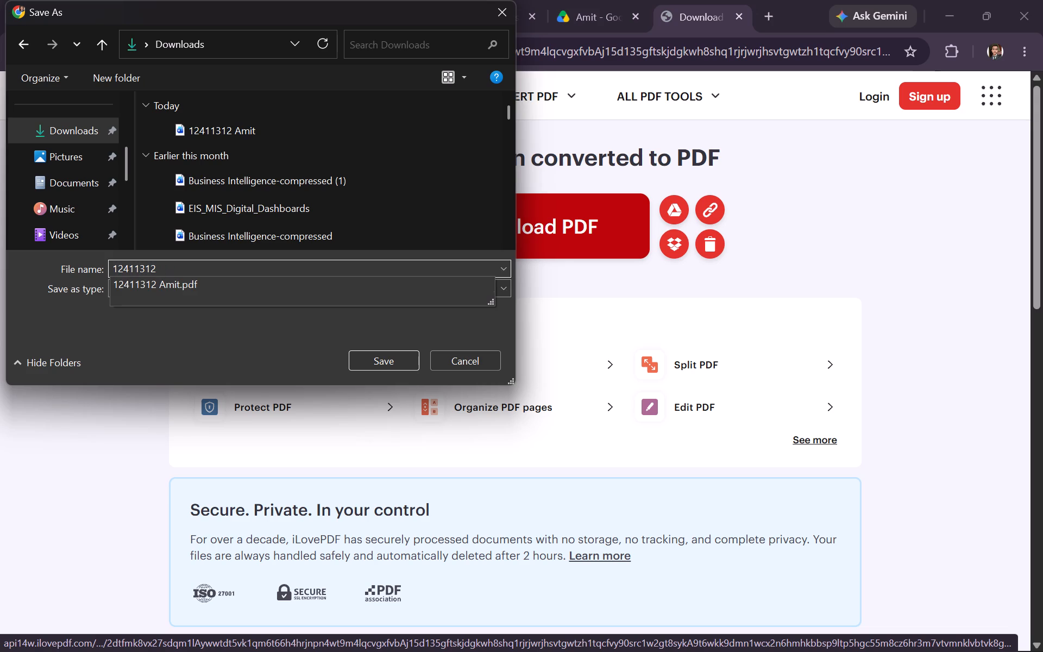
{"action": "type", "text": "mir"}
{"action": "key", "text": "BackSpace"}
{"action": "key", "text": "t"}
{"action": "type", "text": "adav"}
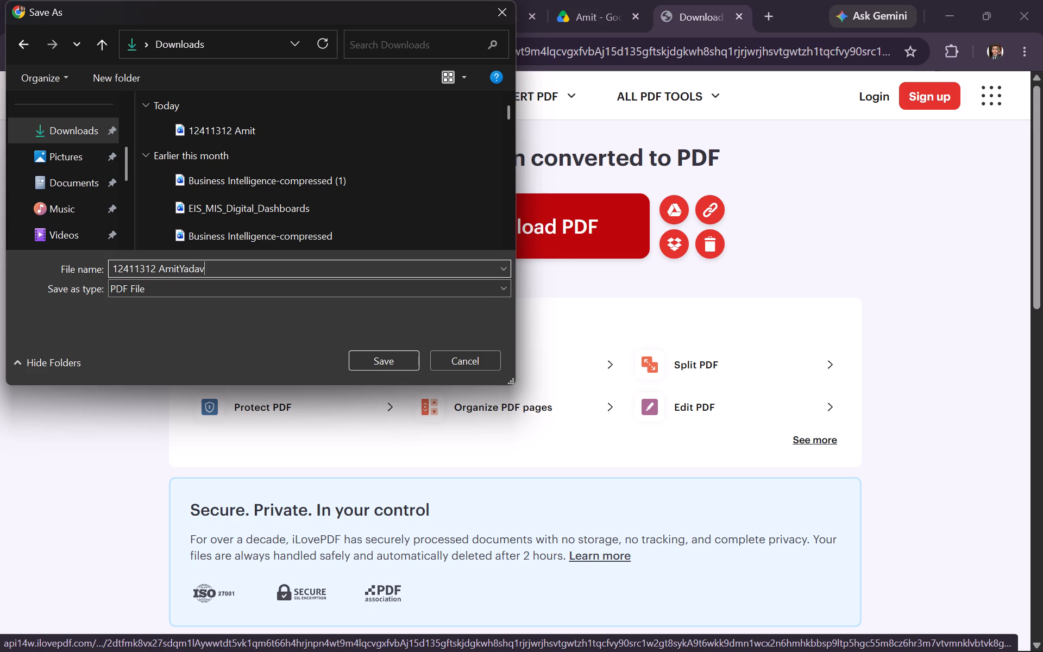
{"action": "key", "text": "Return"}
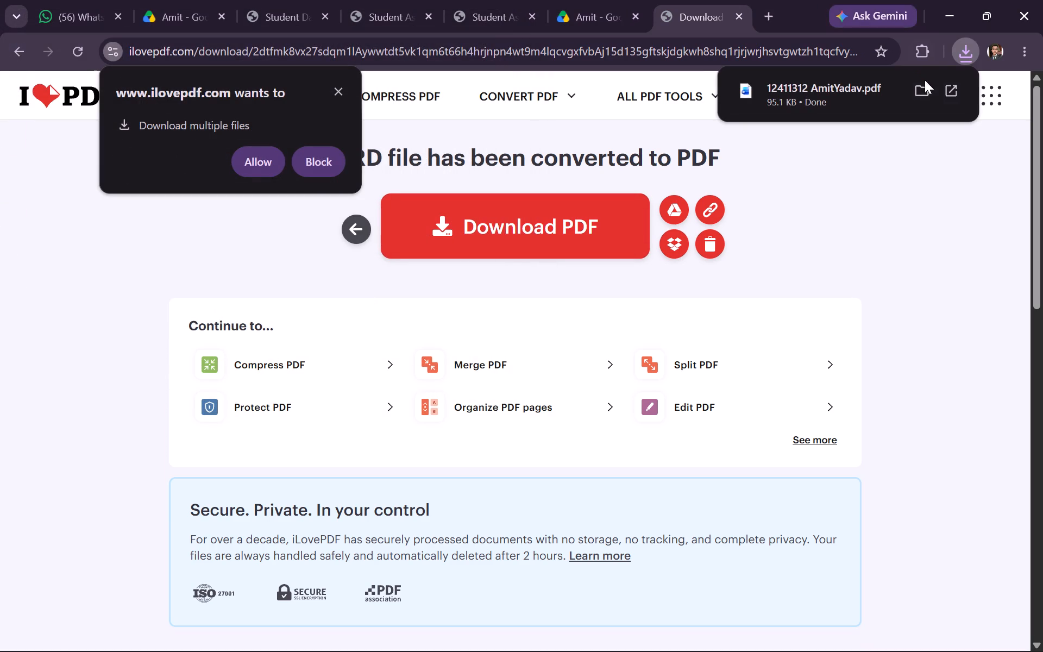
Locate the newly saved PDF in the Downloads folder and open it to check its content.
{"action": "left_click", "coordinate": [925, 90]}
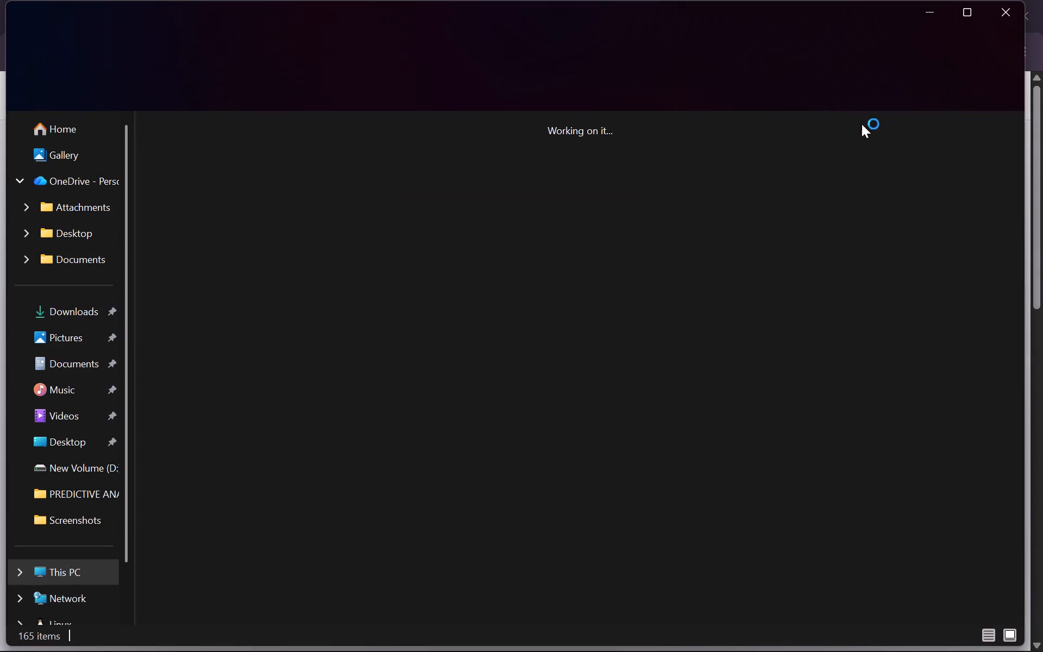
{"action": "double_click", "coordinate": [292, 158]}
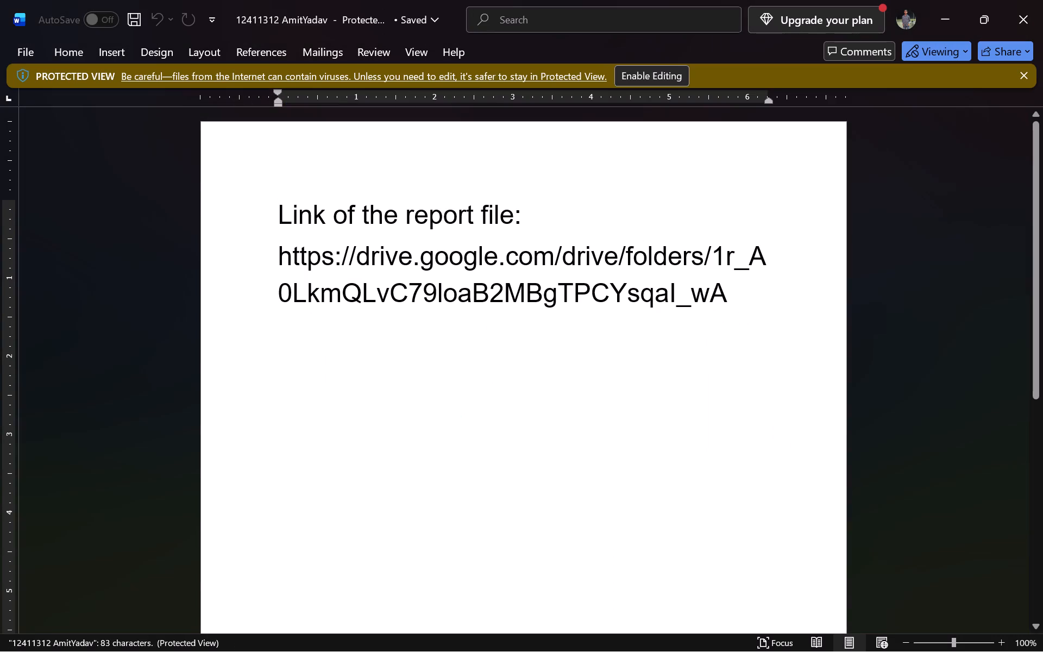
Close the report link document that is open in Protected View.
{"action": "left_click", "coordinate": [541, 360]}
{"action": "left_click", "coordinate": [686, 243]}
{"action": "left_click", "coordinate": [1042, 0]}
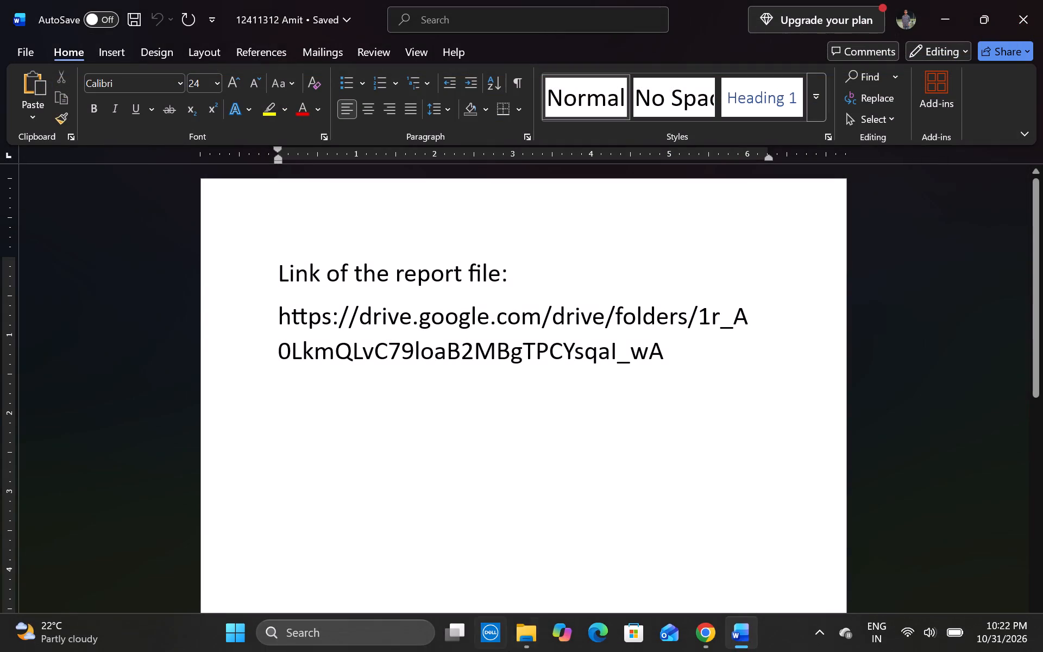
Switch to Chrome, go back to the Student Assignment Upload page and acknowledge the fee undertaking notice as read.
{"action": "left_click", "coordinate": [712, 638]}
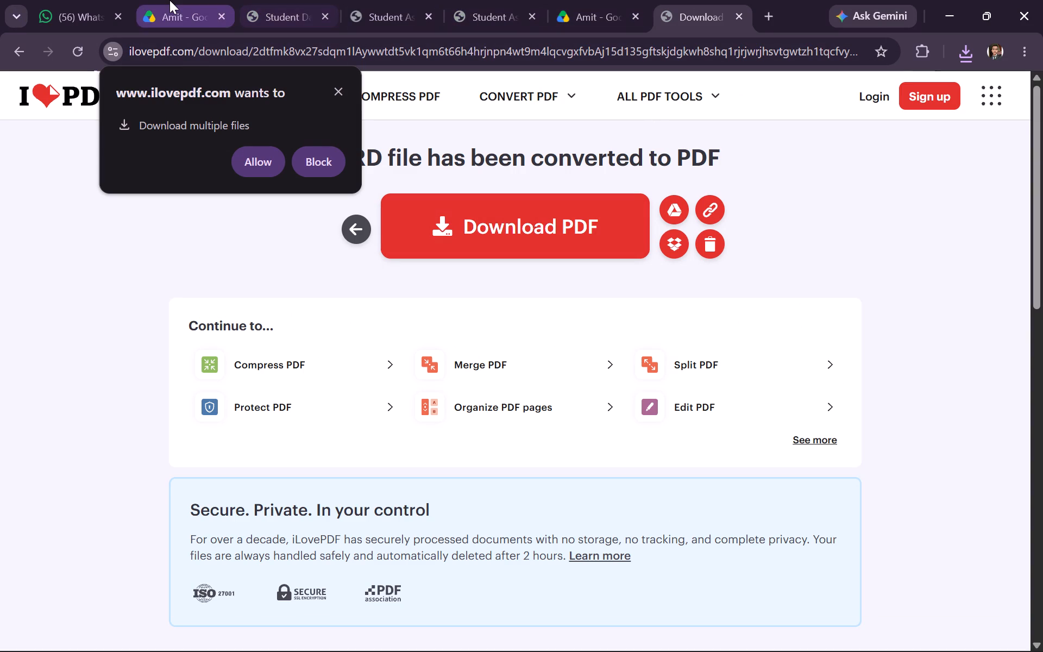
{"action": "left_click", "coordinate": [169, 0]}
{"action": "left_click", "coordinate": [287, 1]}
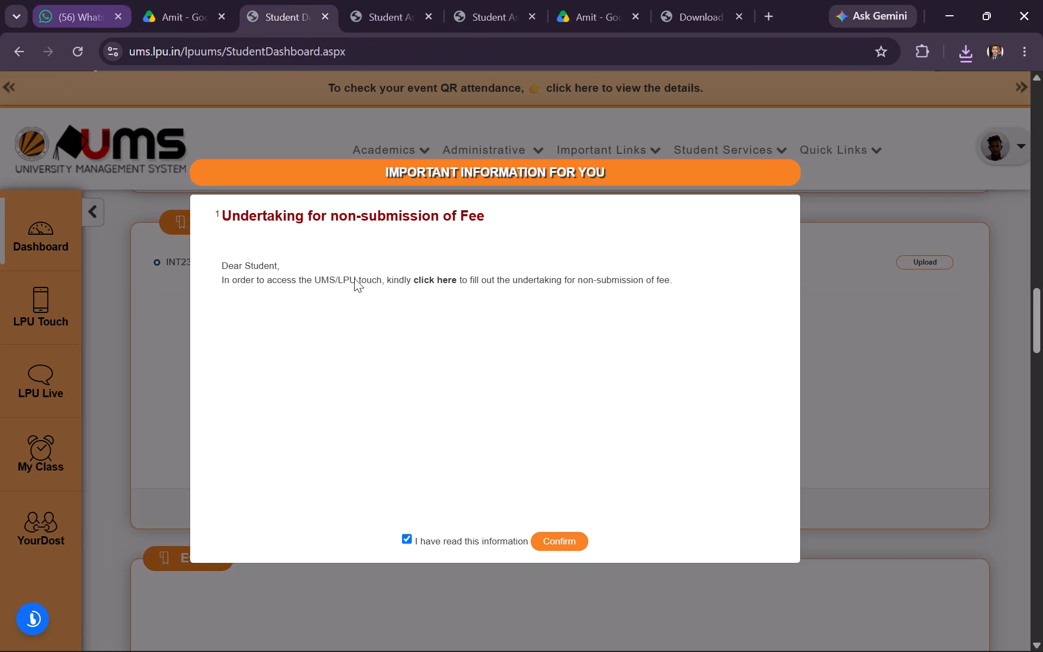
{"action": "left_click", "coordinate": [511, 0]}
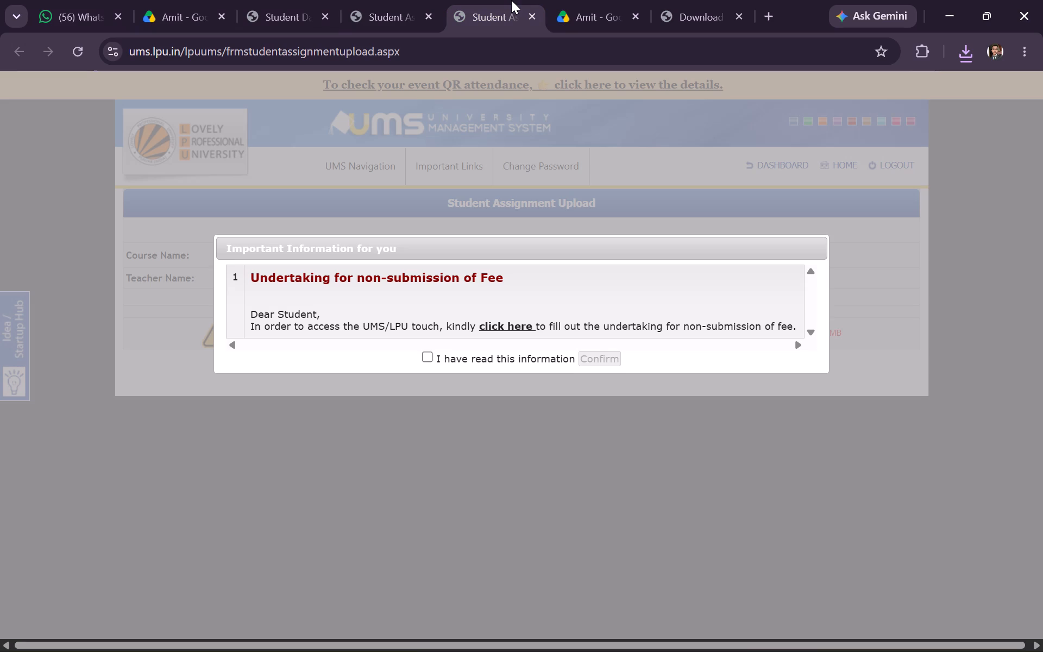
{"action": "left_click", "coordinate": [426, 357]}
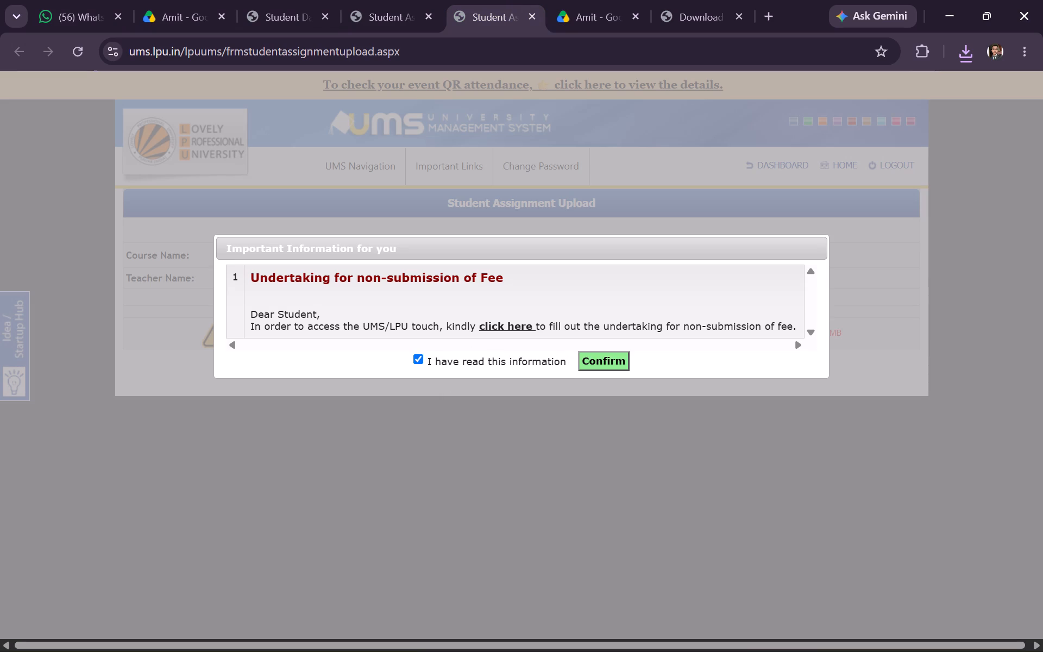
{"action": "left_click", "coordinate": [613, 350]}
{"action": "left_click", "coordinate": [613, 353]}
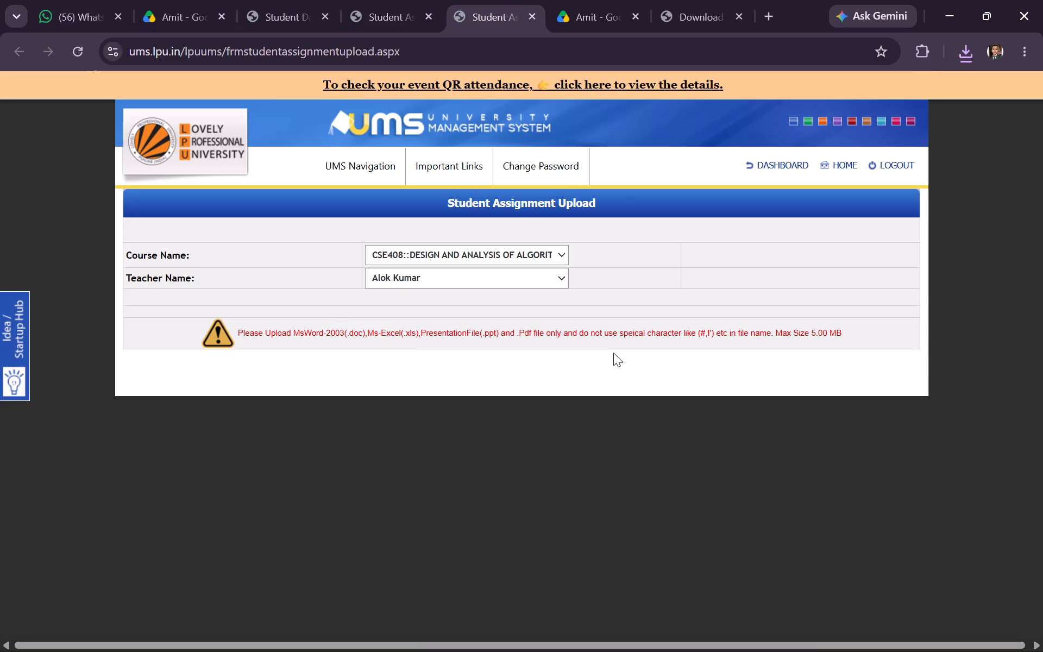
Choose INT234::PREDICTIVE ANALYTICS as the course for the assignment upload.
{"action": "left_click", "coordinate": [544, 258]}
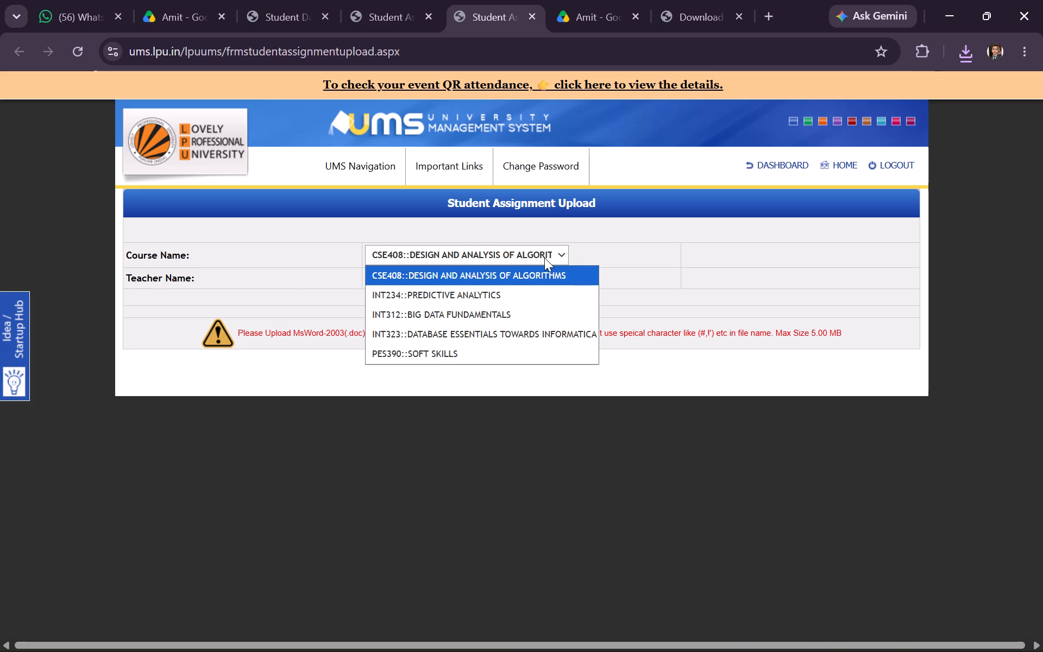
{"action": "left_click", "coordinate": [507, 292]}
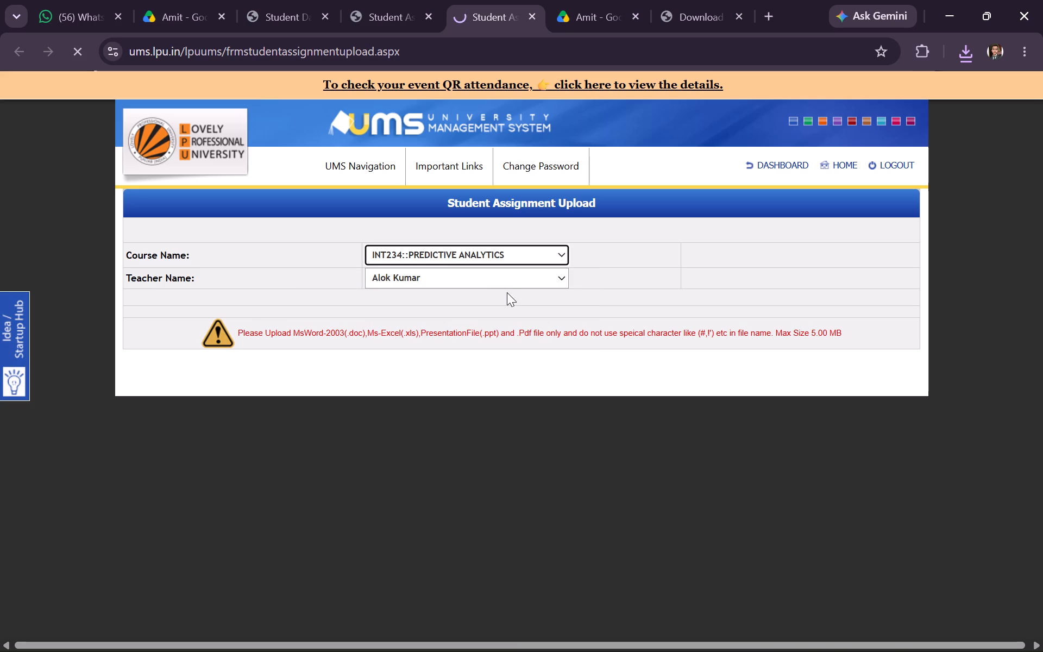
Set the teacher for INT234 Predictive Analytics to Maneet and acknowledge the fee undertaking notice as read.
{"action": "left_click", "coordinate": [498, 282]}
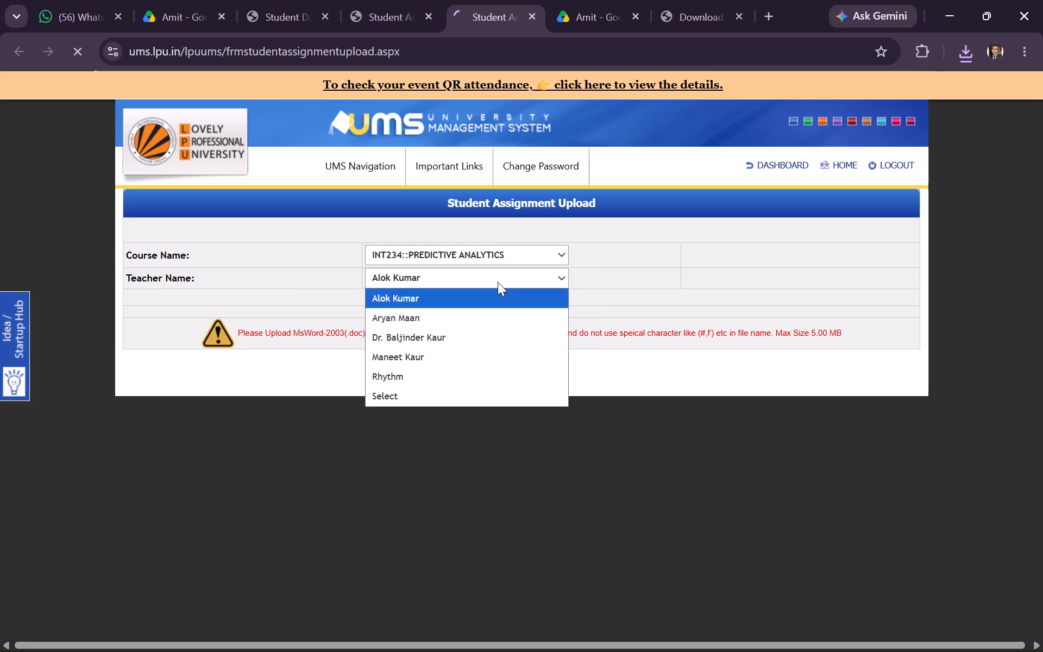
{"action": "left_click", "coordinate": [474, 350]}
{"action": "left_click", "coordinate": [474, 350]}
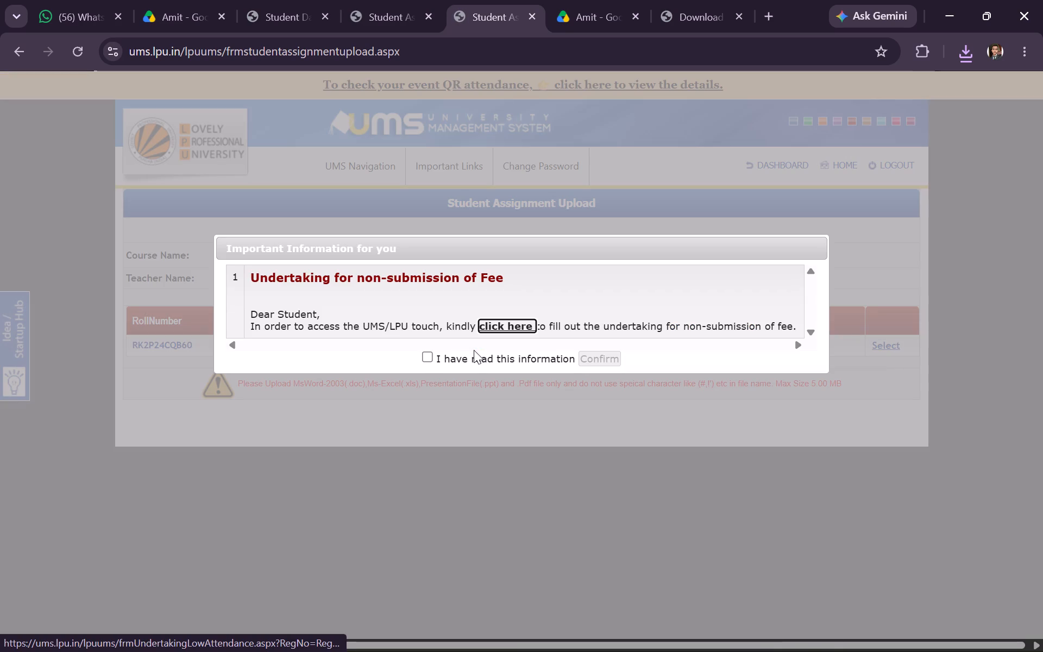
{"action": "left_click", "coordinate": [428, 354]}
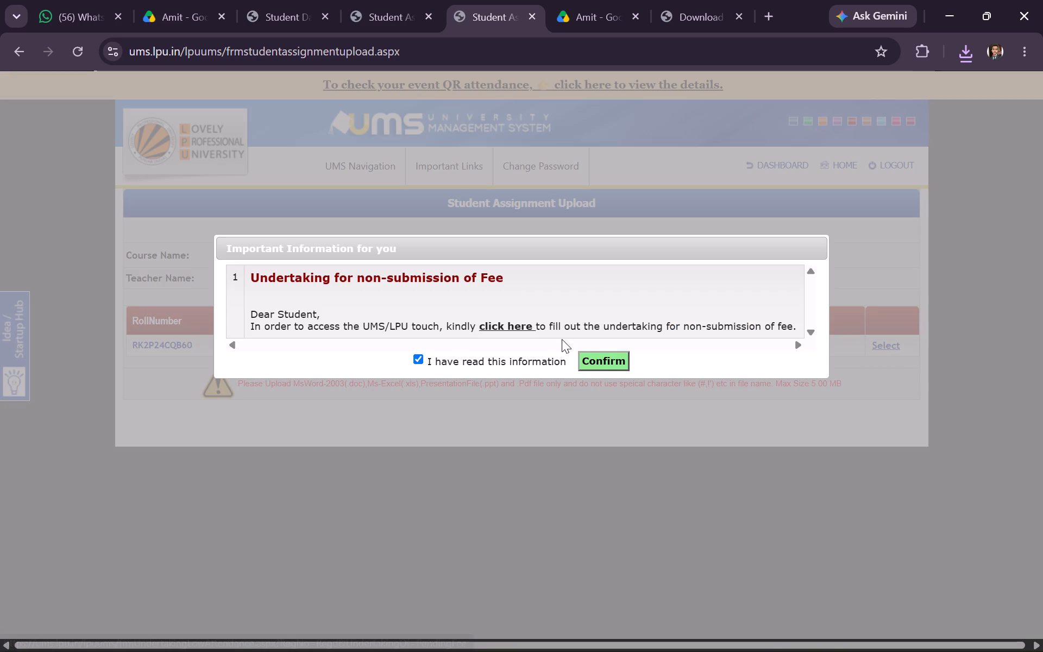
{"action": "left_click", "coordinate": [603, 362]}
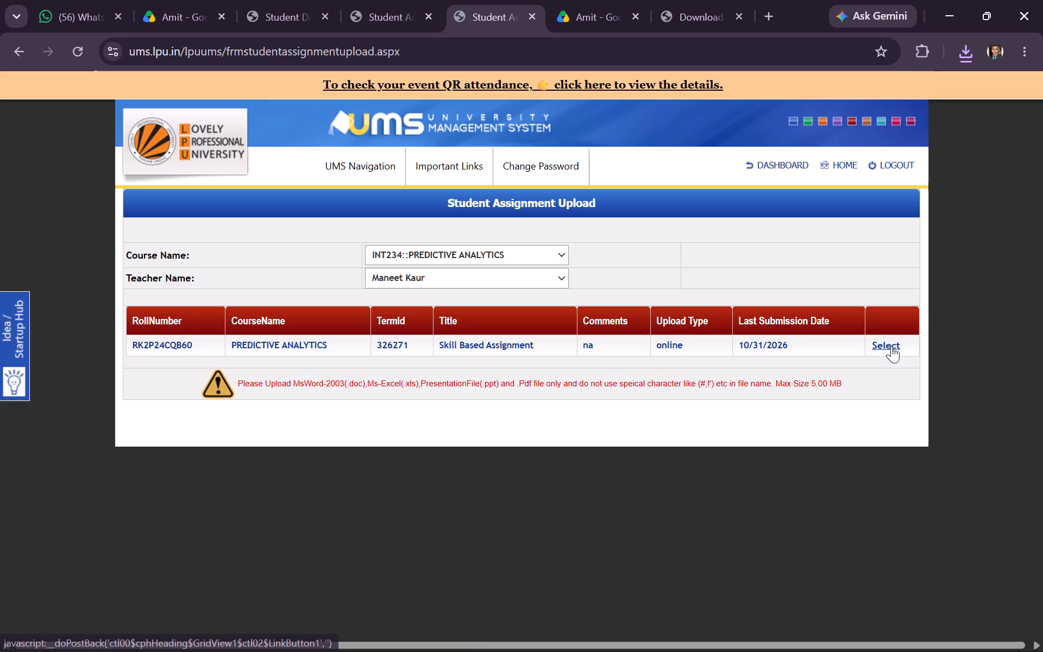
Submit the PDF named with the registration number and the student's joined names for the Skill Based Assignment, then acknowledge the fee undertaking notice.
{"action": "left_click", "coordinate": [891, 346]}
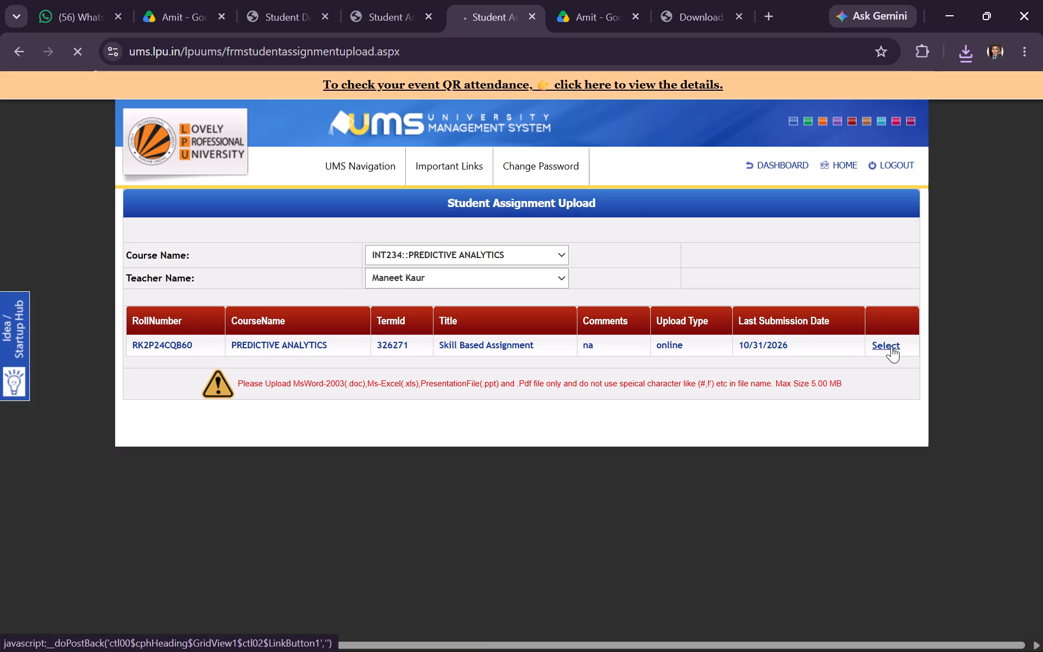
{"action": "left_click", "coordinate": [891, 346]}
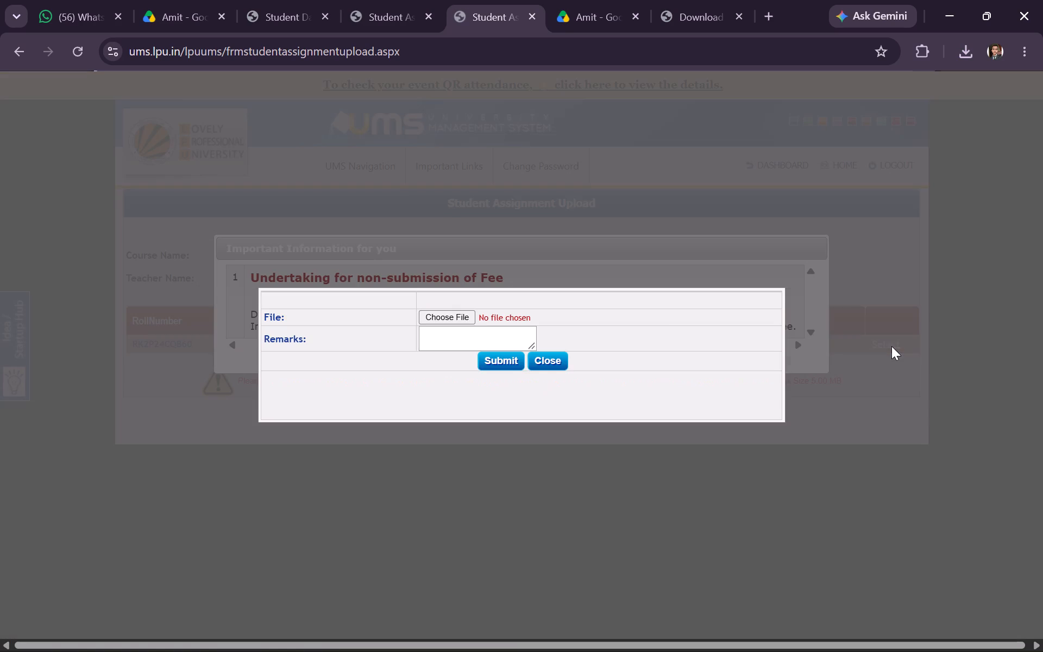
{"action": "left_click", "coordinate": [466, 312]}
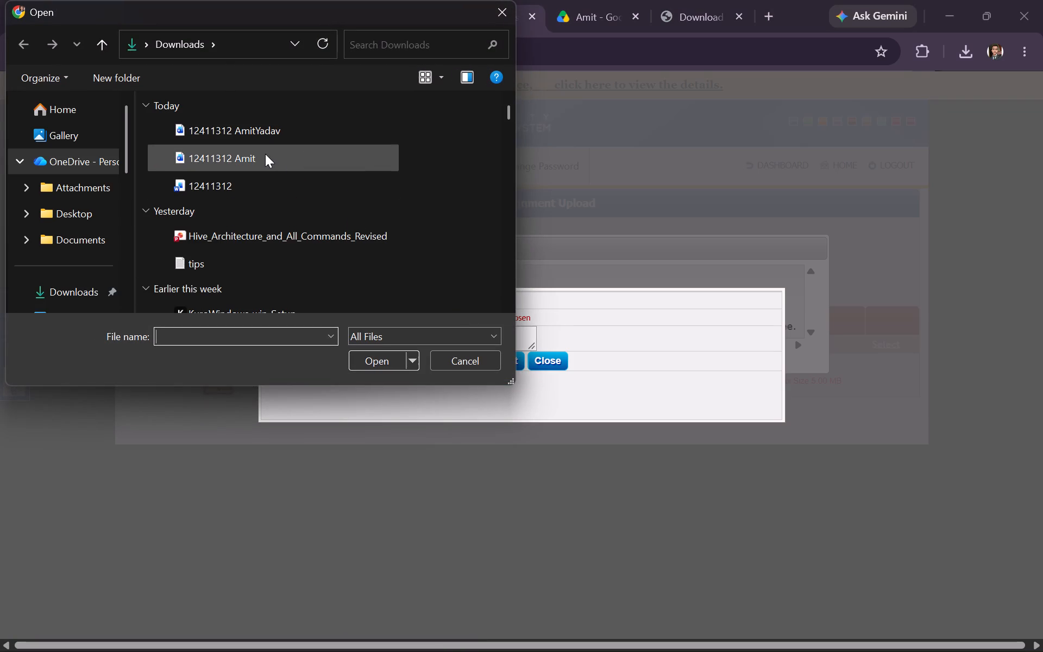
{"action": "left_click", "coordinate": [232, 130]}
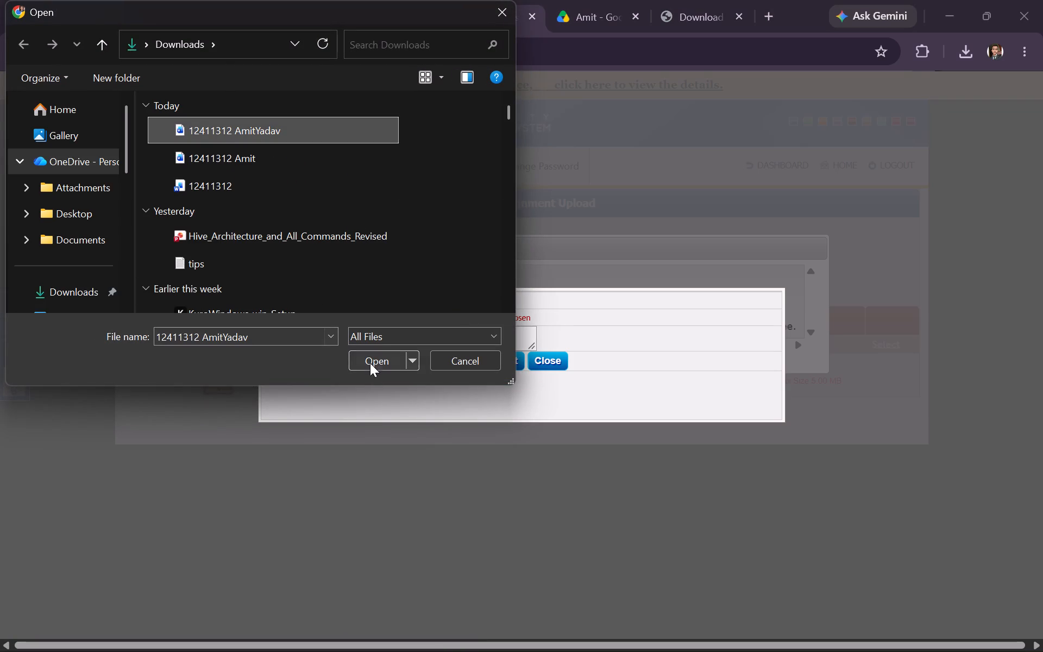
{"action": "left_click", "coordinate": [373, 362]}
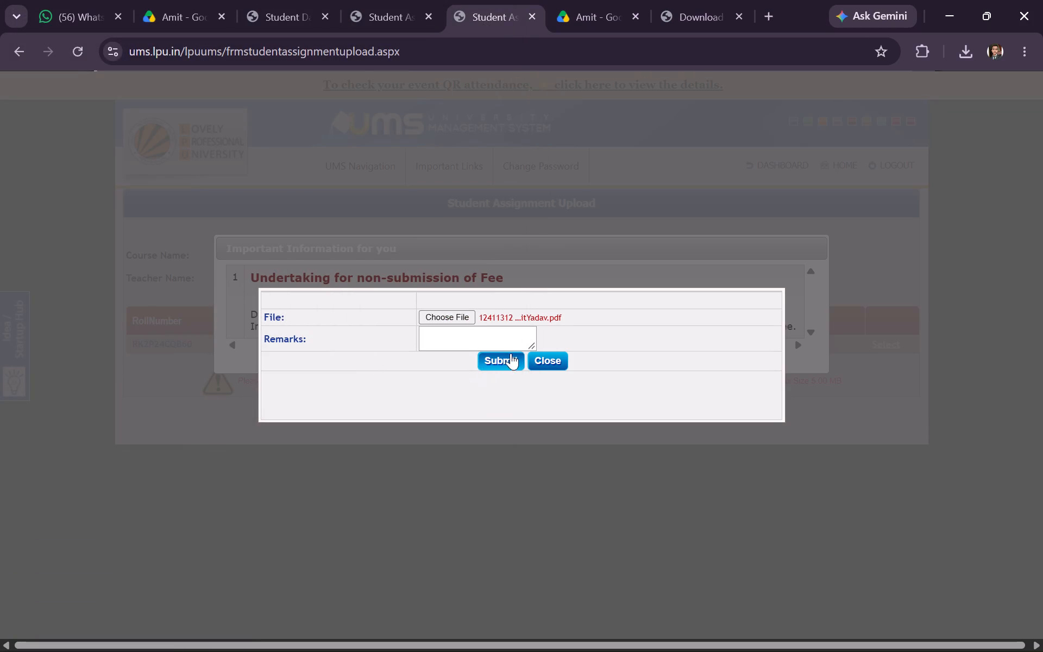
{"action": "left_click", "coordinate": [508, 359]}
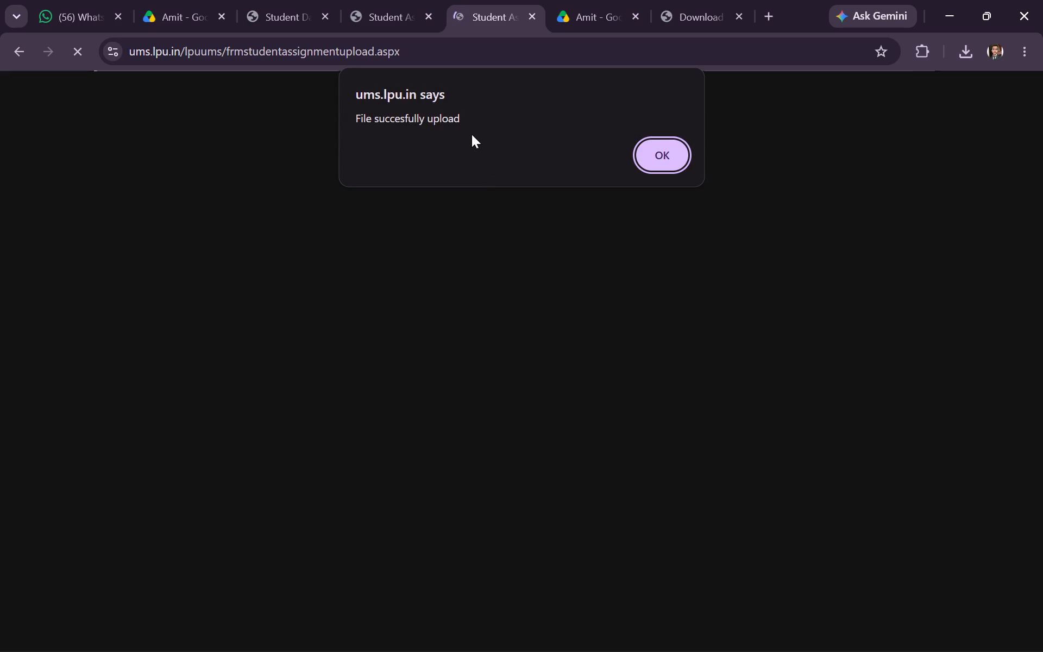
{"action": "left_click", "coordinate": [663, 154]}
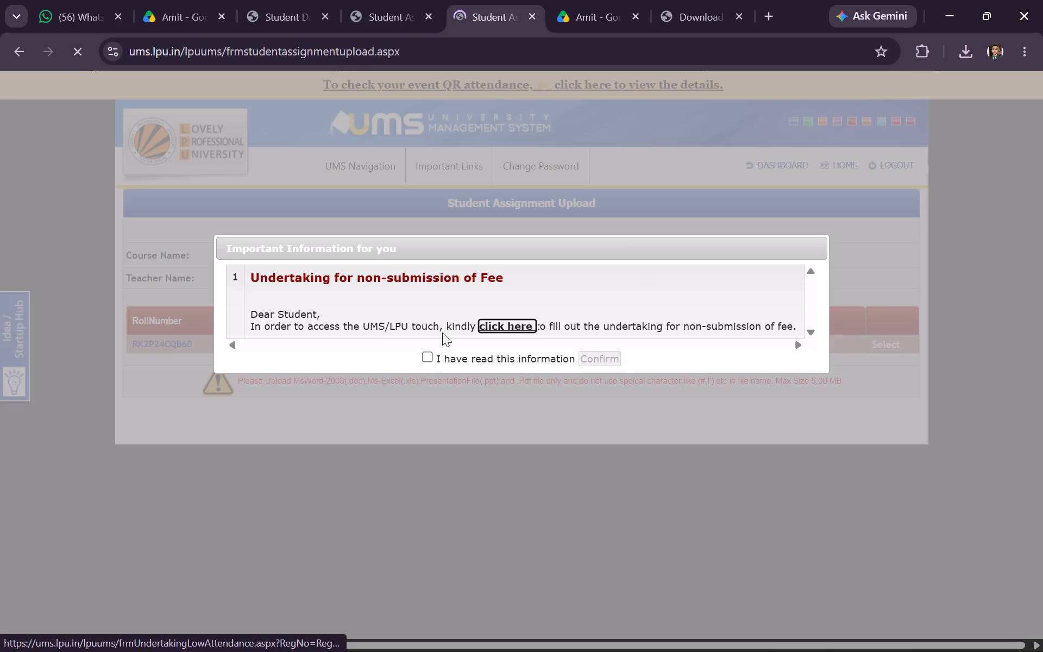
{"action": "left_click", "coordinate": [427, 355]}
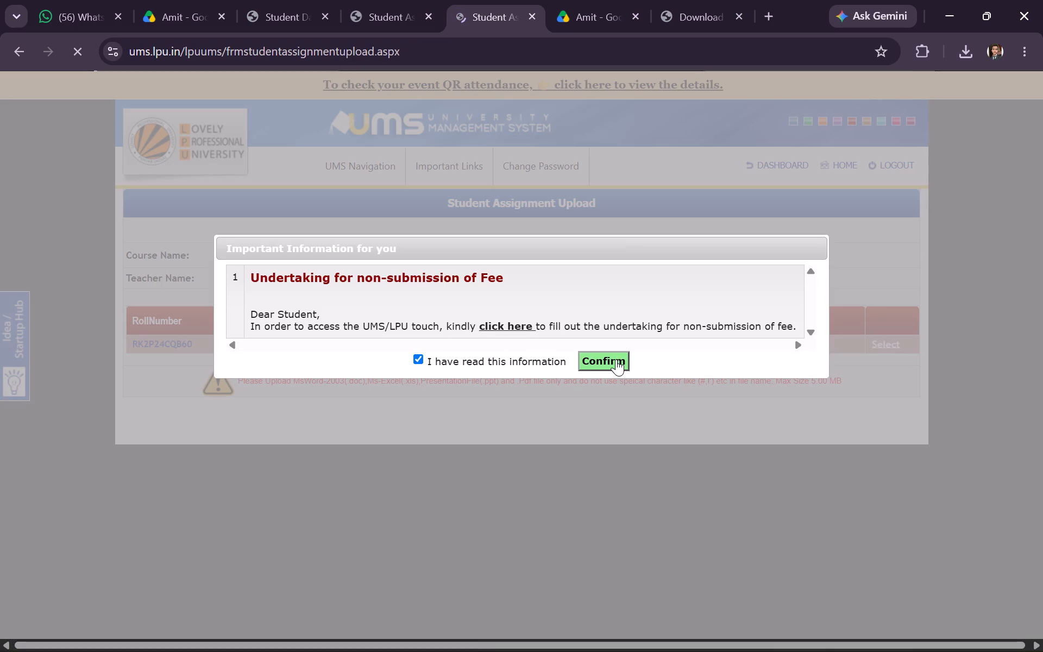
{"action": "left_click", "coordinate": [616, 359]}
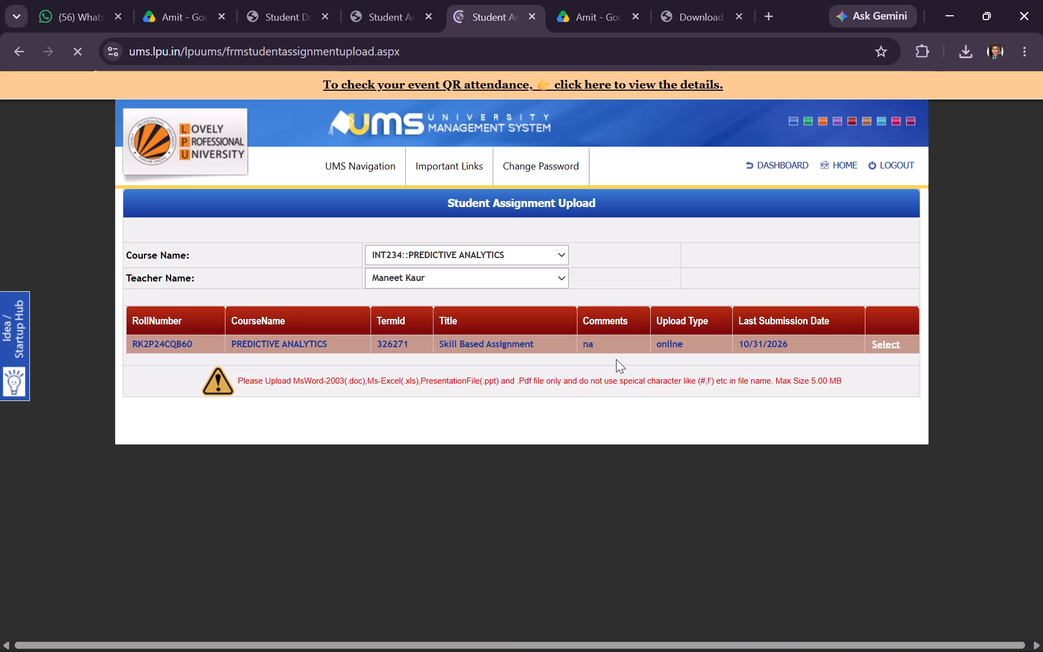
Close the browser, the Word document and both Downloads folder windows.
{"action": "left_click", "coordinate": [1026, 16]}
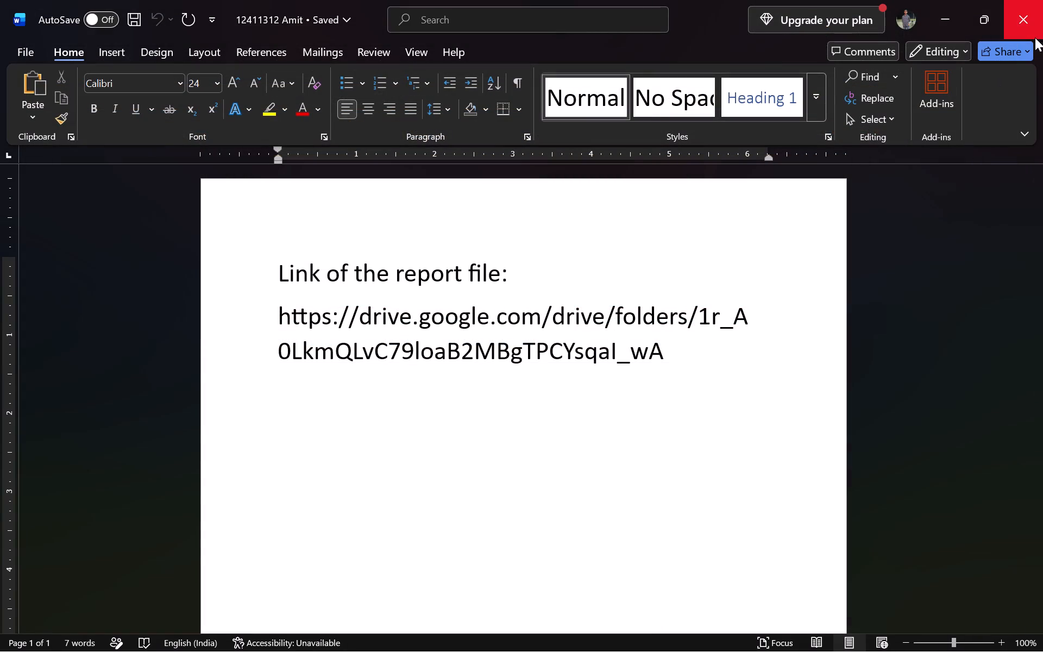
{"action": "left_click", "coordinate": [1034, 32]}
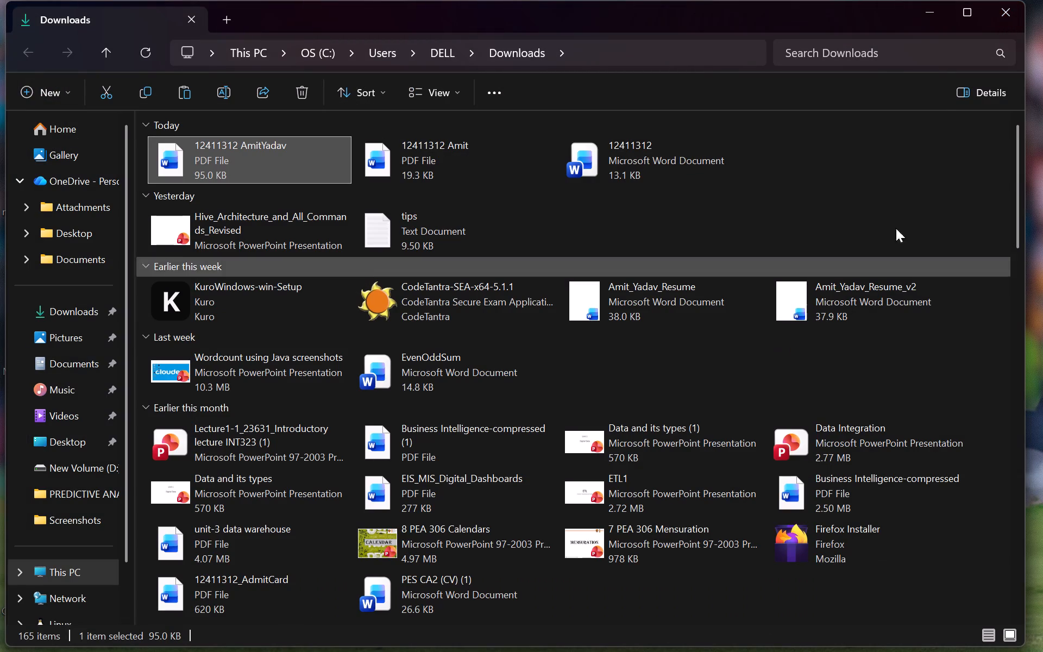
{"action": "left_click", "coordinate": [1018, 17]}
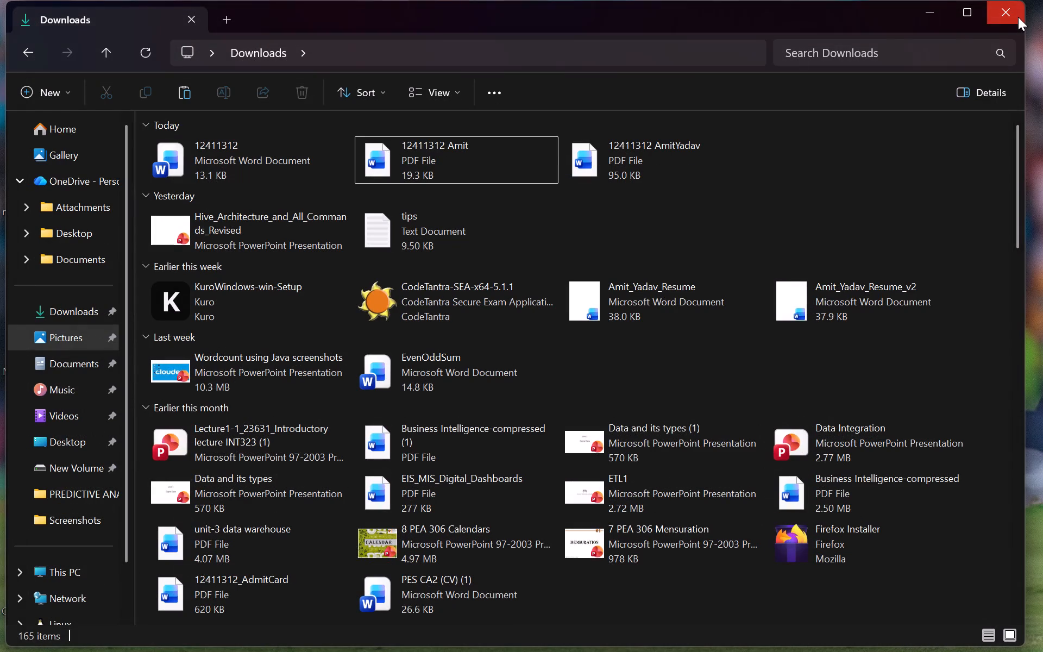
{"action": "left_click", "coordinate": [1004, 16]}
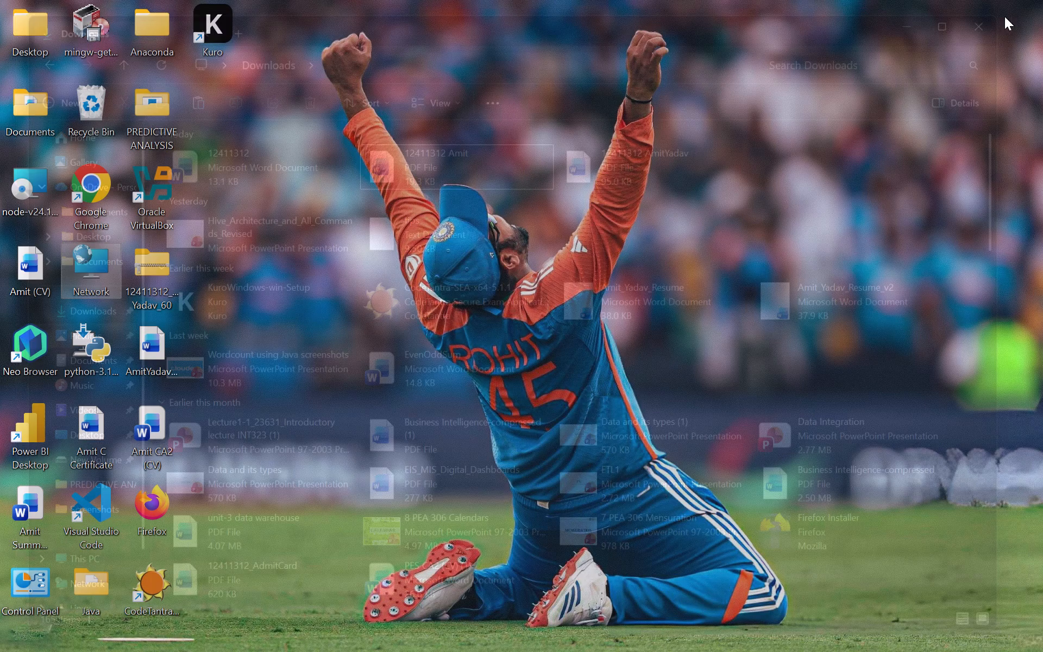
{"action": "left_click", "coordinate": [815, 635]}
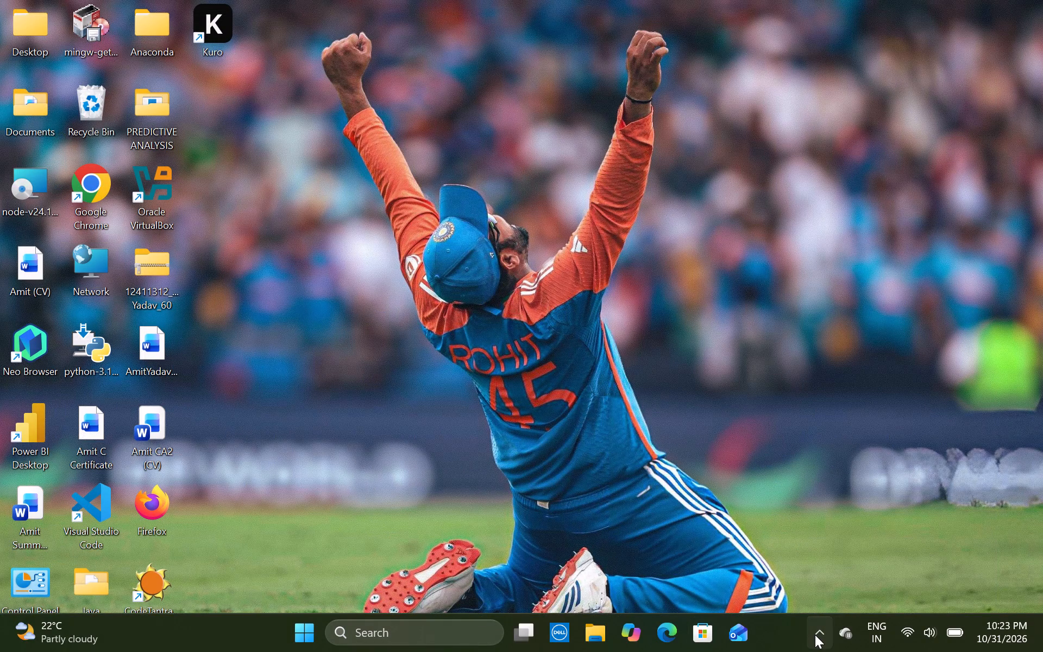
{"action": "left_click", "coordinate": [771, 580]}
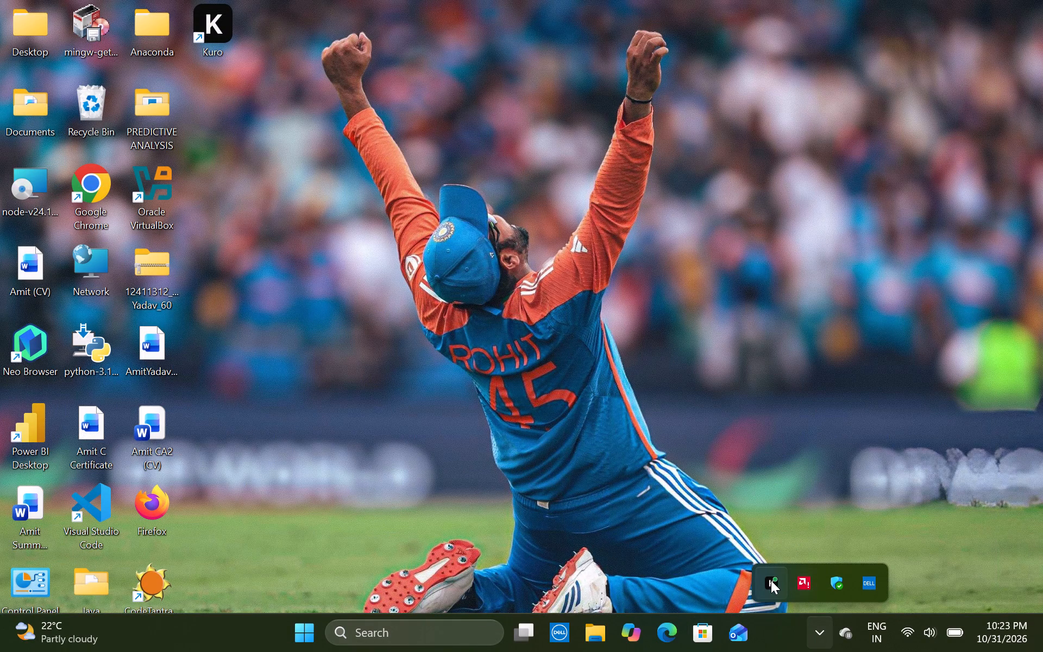